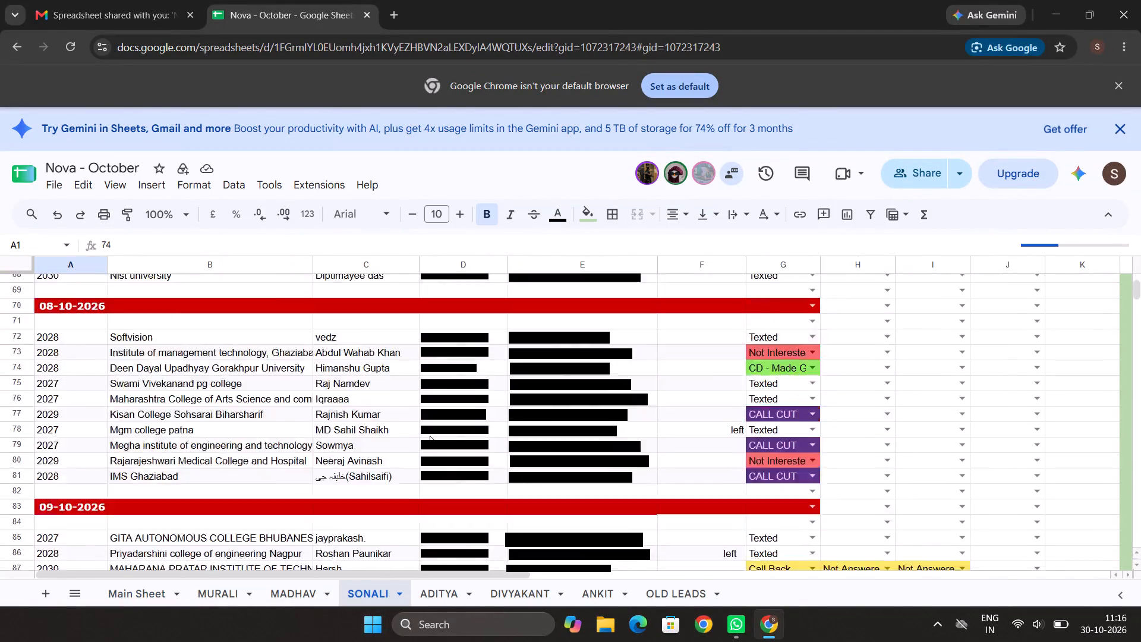
Review the lead entries and call statuses on the SONALI sheet, down to the last rows under 29-10-2026.
scroll(430, 436, down, 9)
scroll(430, 436, up, 3)
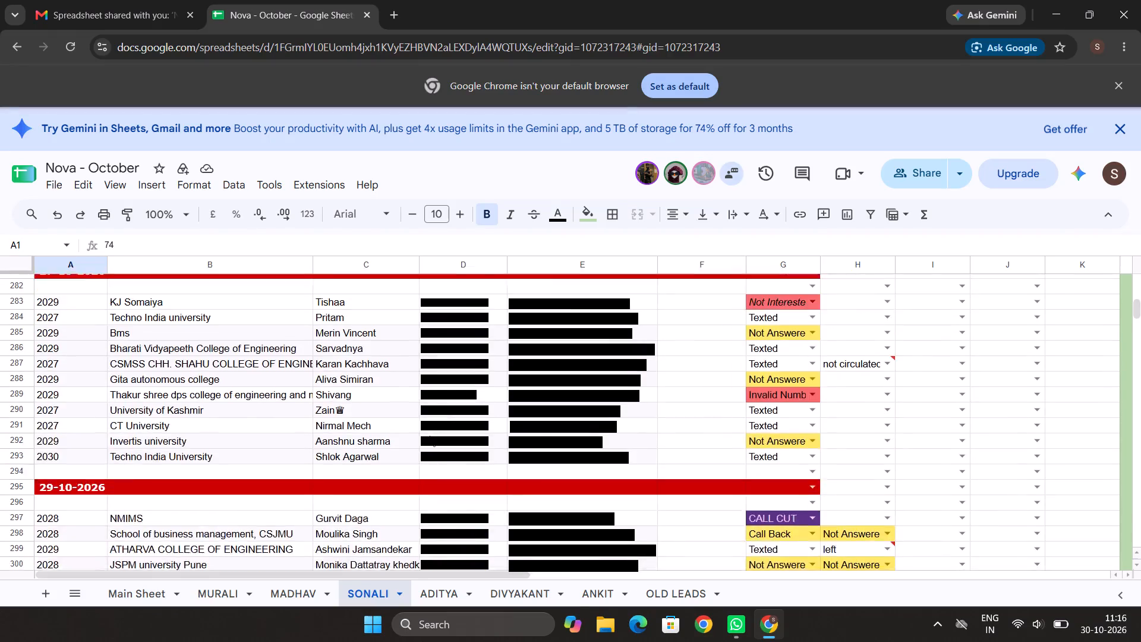
scroll(430, 436, down, 2)
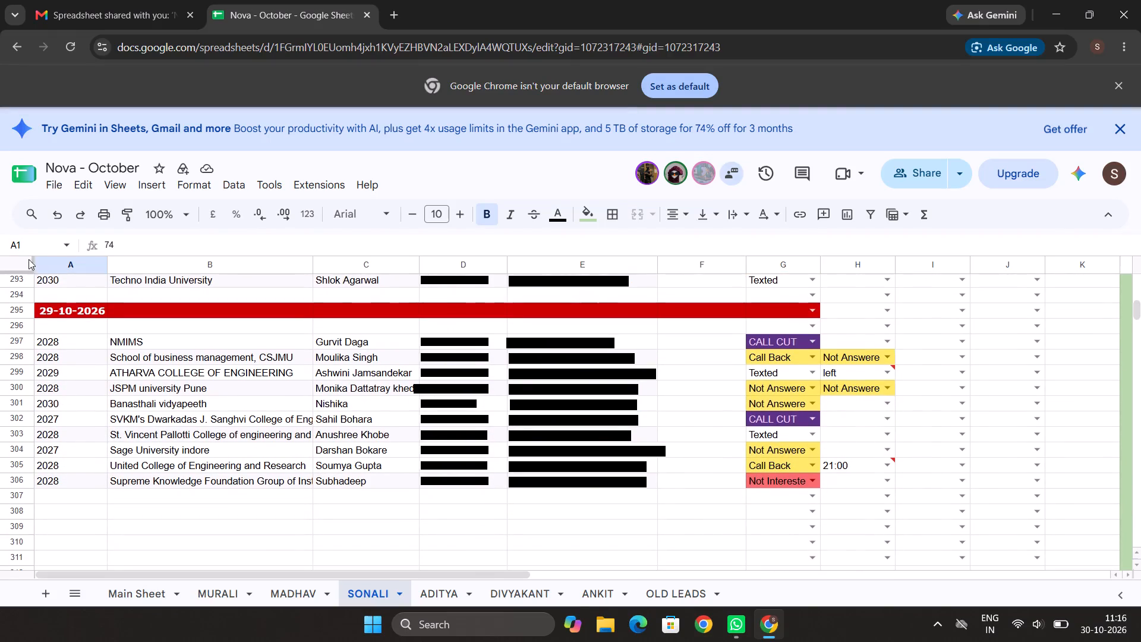
Copy the red 29-10-2026 header band to row 308 of the SONALI sheet and set its date to 30-10-2026.
drag(44, 309, 812, 324)
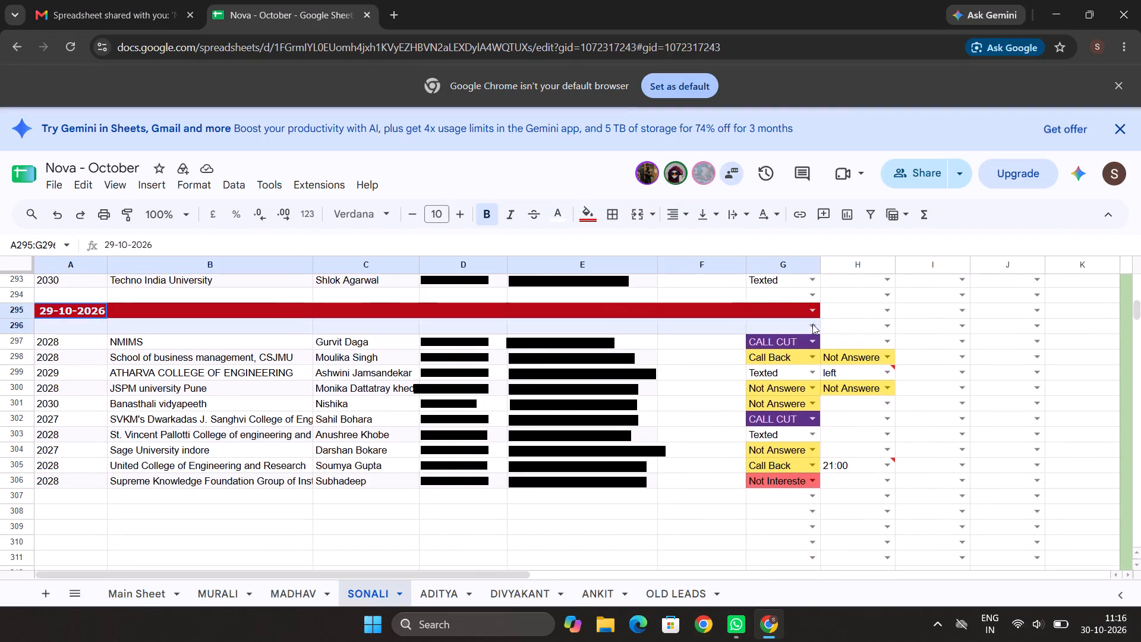
drag(812, 324, 806, 308)
key(ctrl+c)
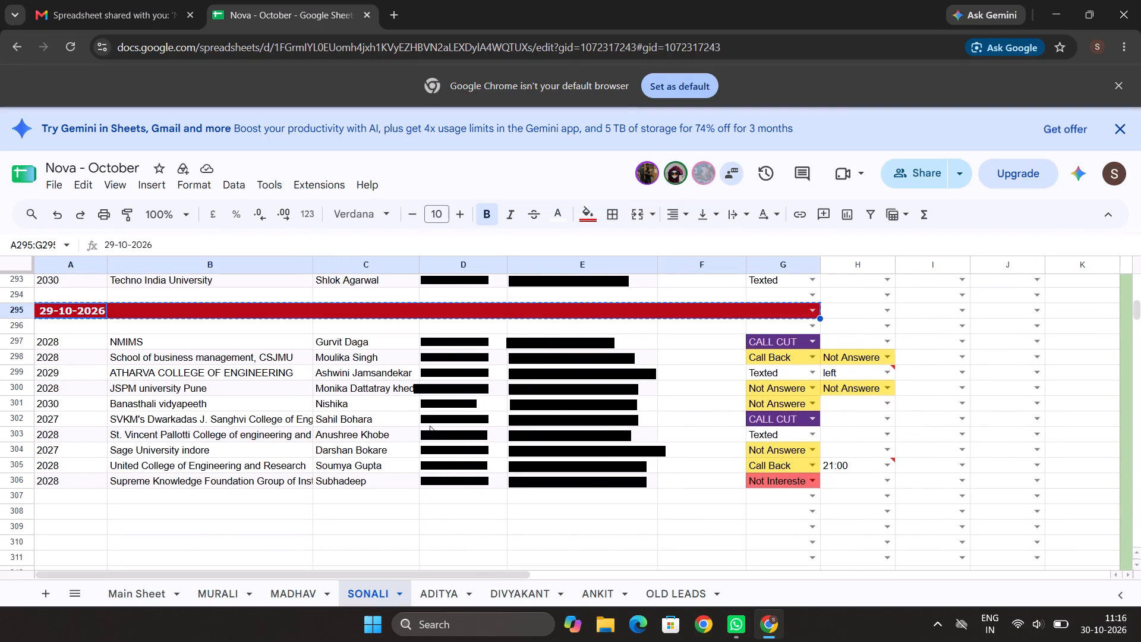
click(70, 509)
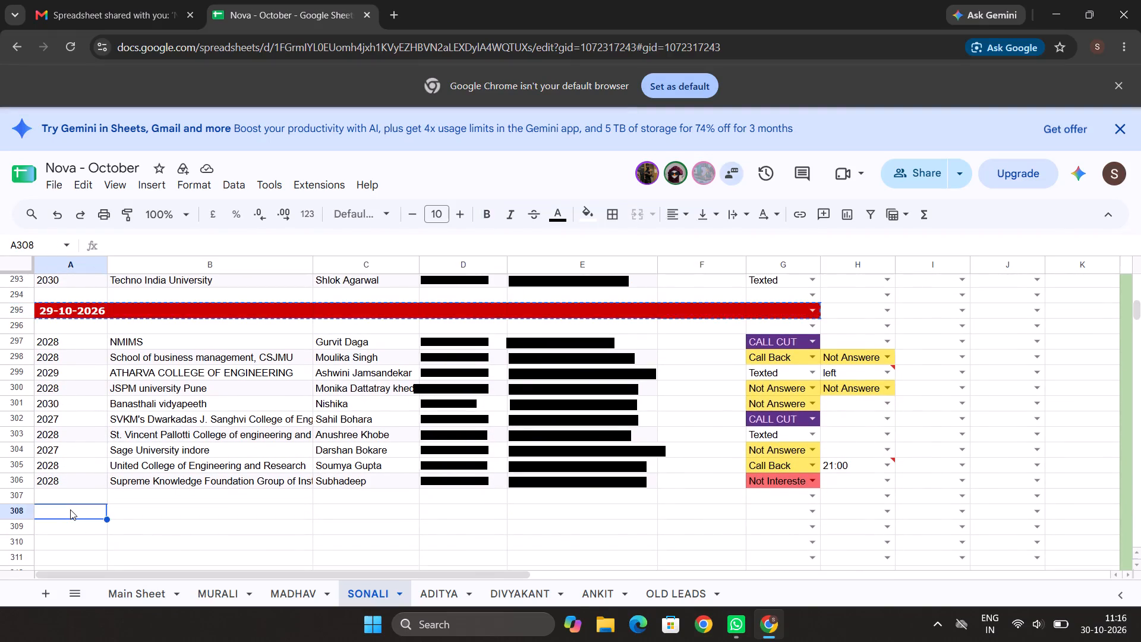
key(ctrl+v)
double_click(70, 509)
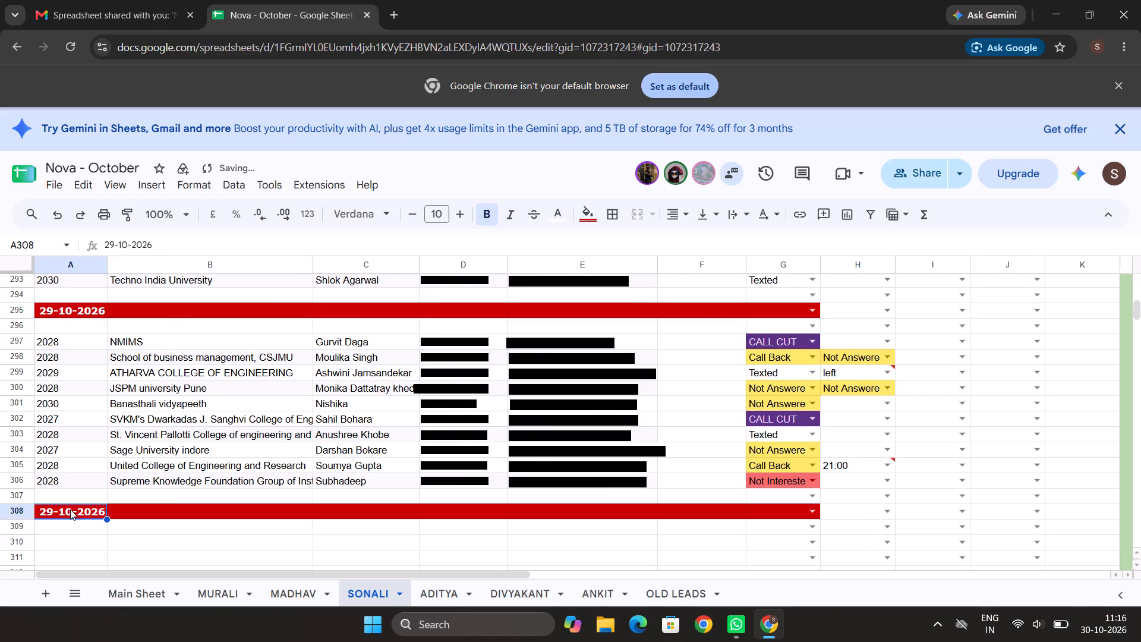
click(107, 444)
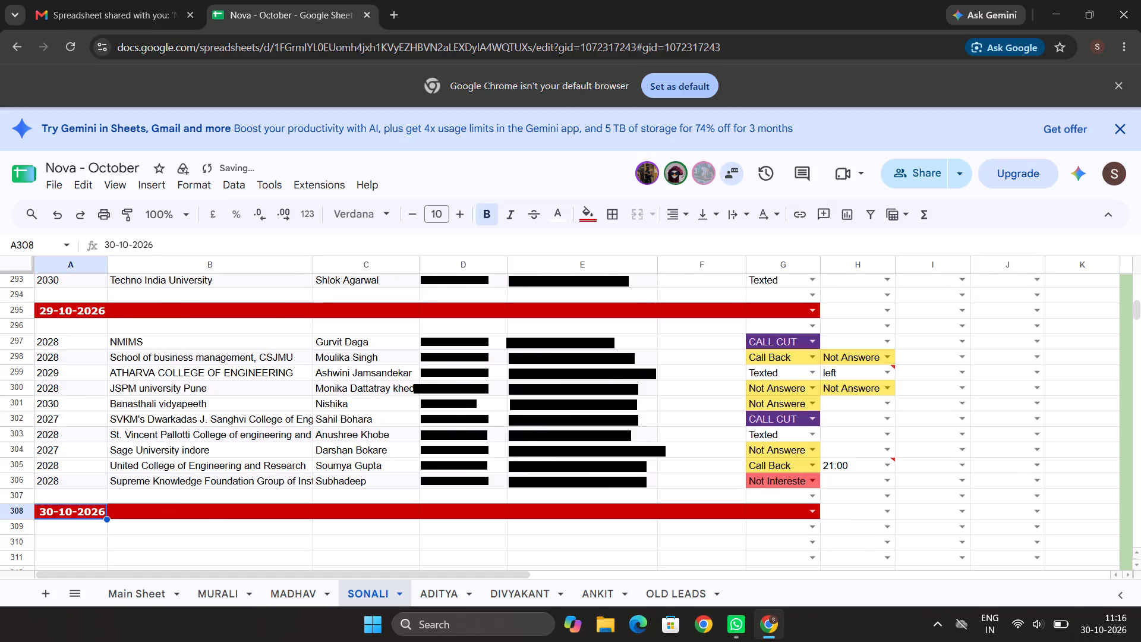
Switch to the Main Sheet and look through the lead entries down past the 27-10-2026 header.
click(151, 599)
scroll(258, 423, down, 4)
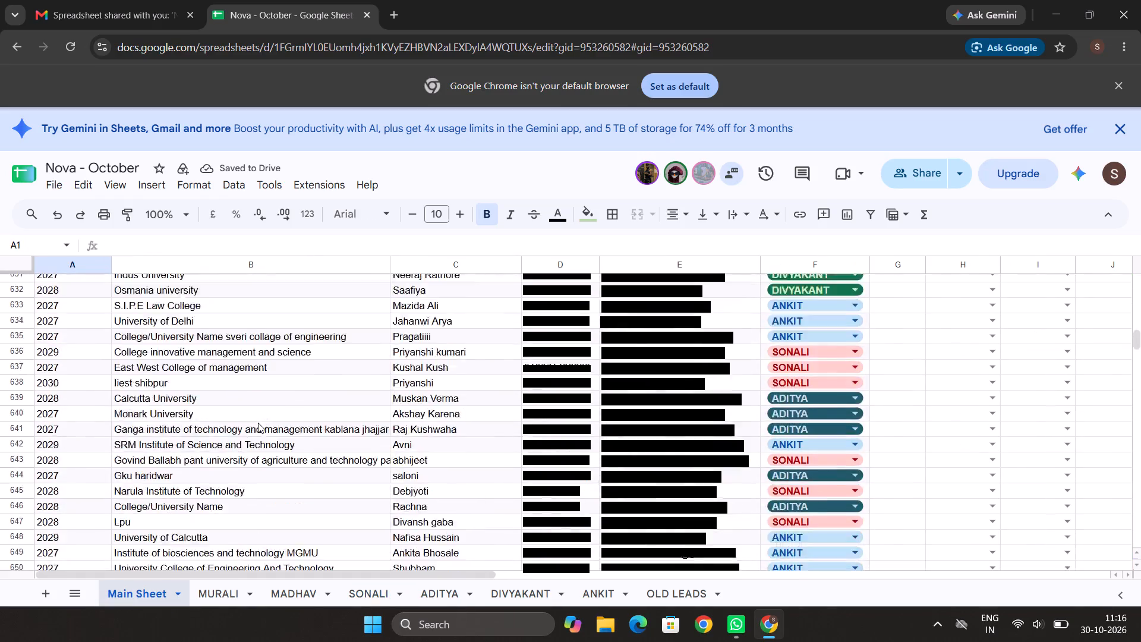
scroll(258, 423, down, 8)
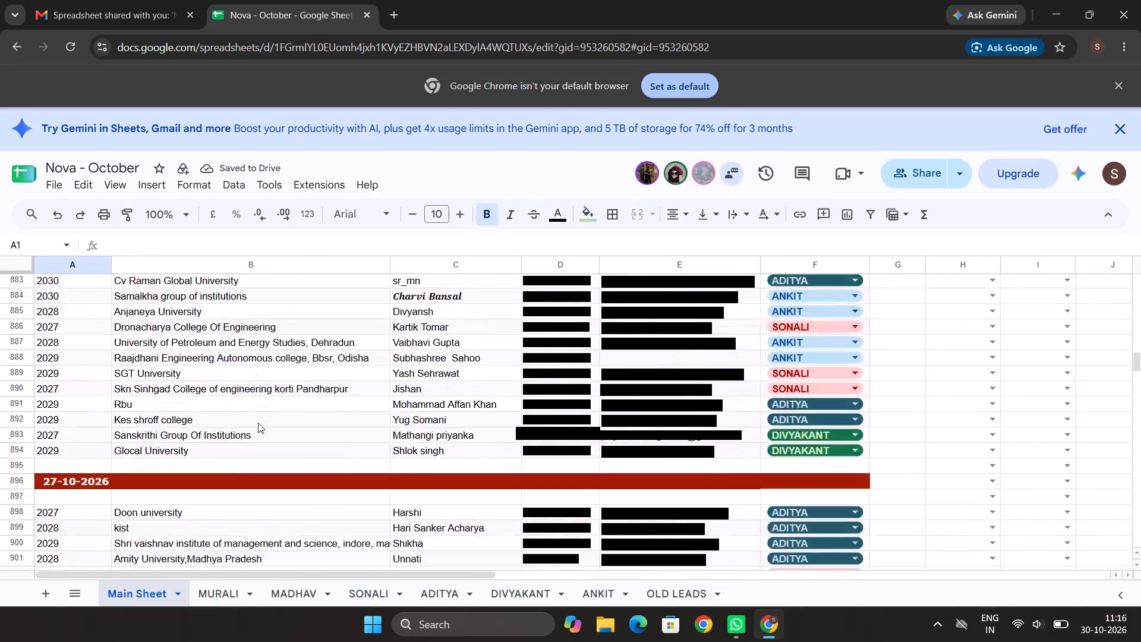
scroll(258, 423, down, 7)
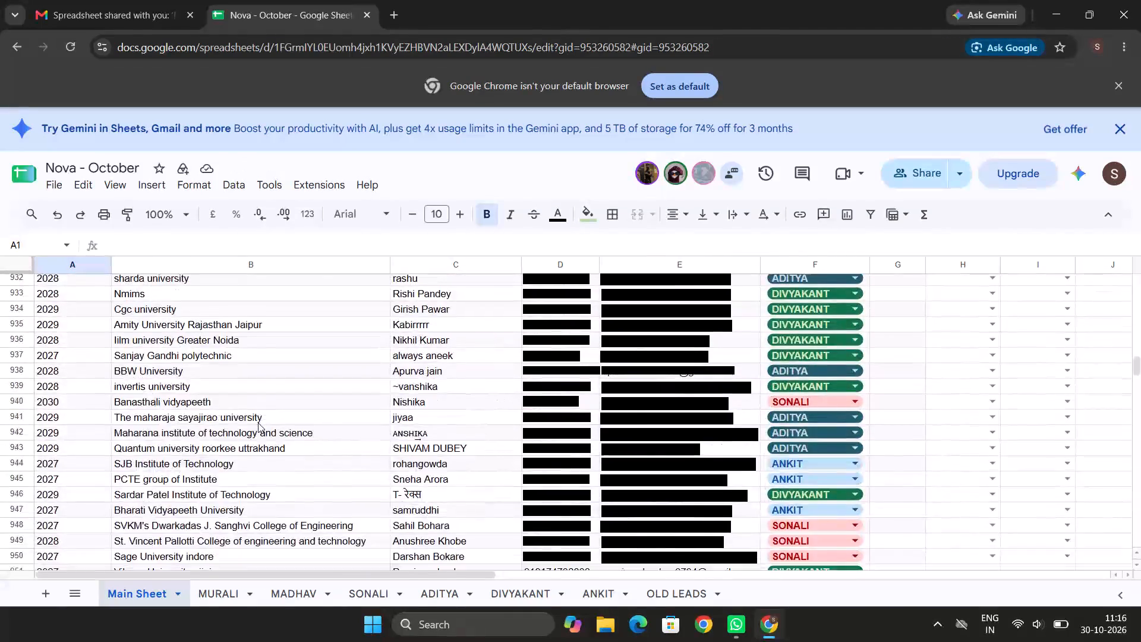
Look through the remaining lead entries on the Main Sheet down to the 30-10-2026 header.
scroll(258, 423, down, 3)
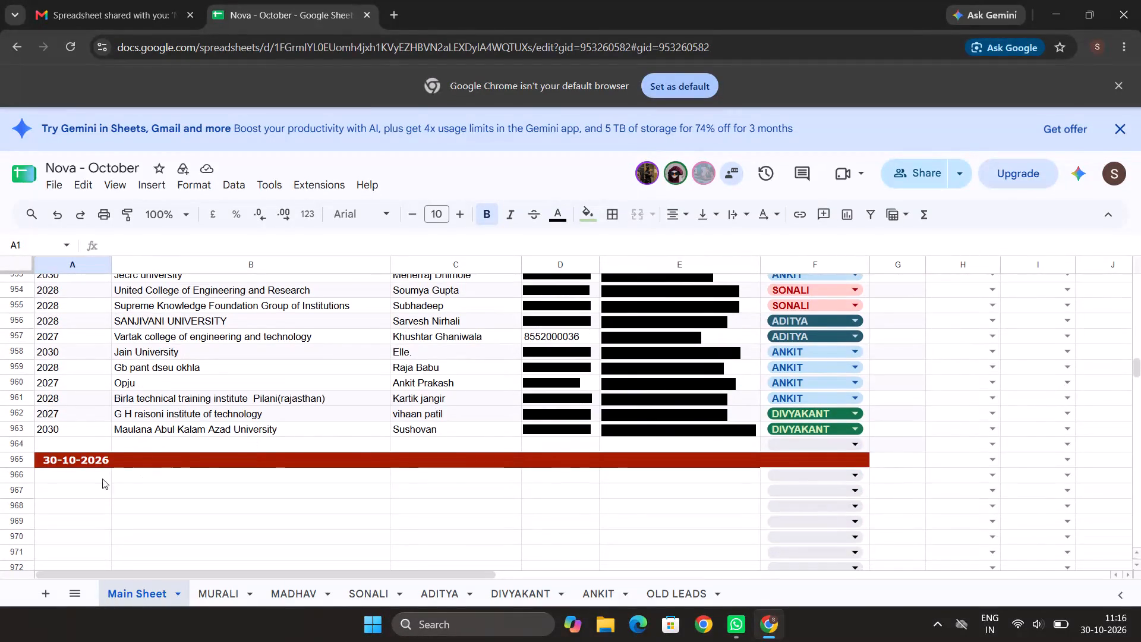
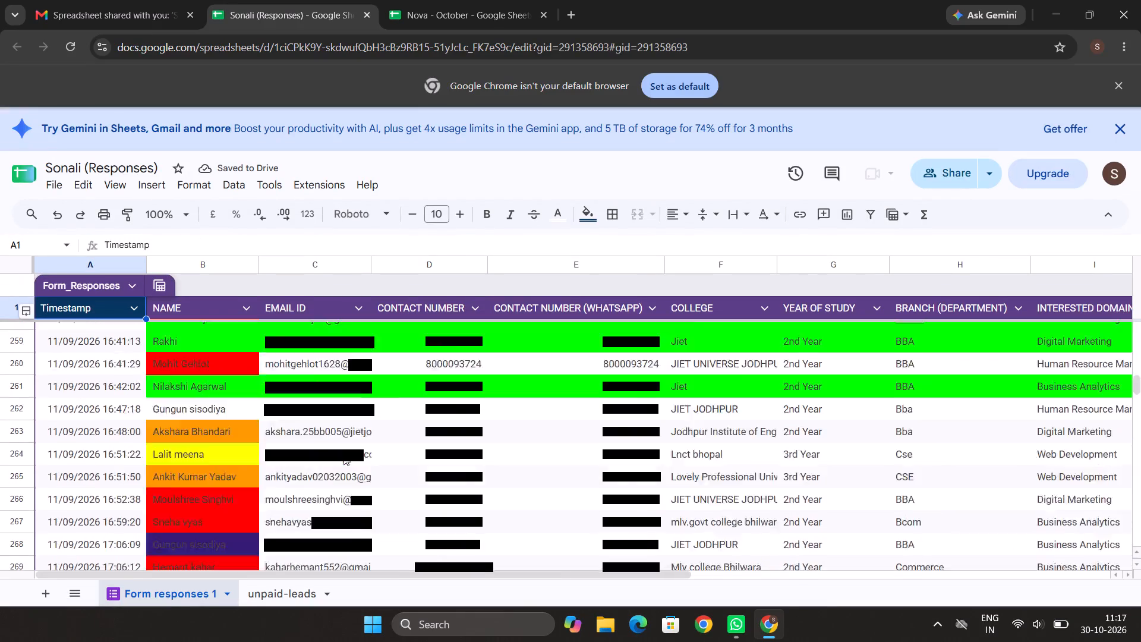
Look through the Form responses 1 sheet of Sonali (Responses) down to the most recent lead entries at the table's end.
scroll(343, 455, down, 9)
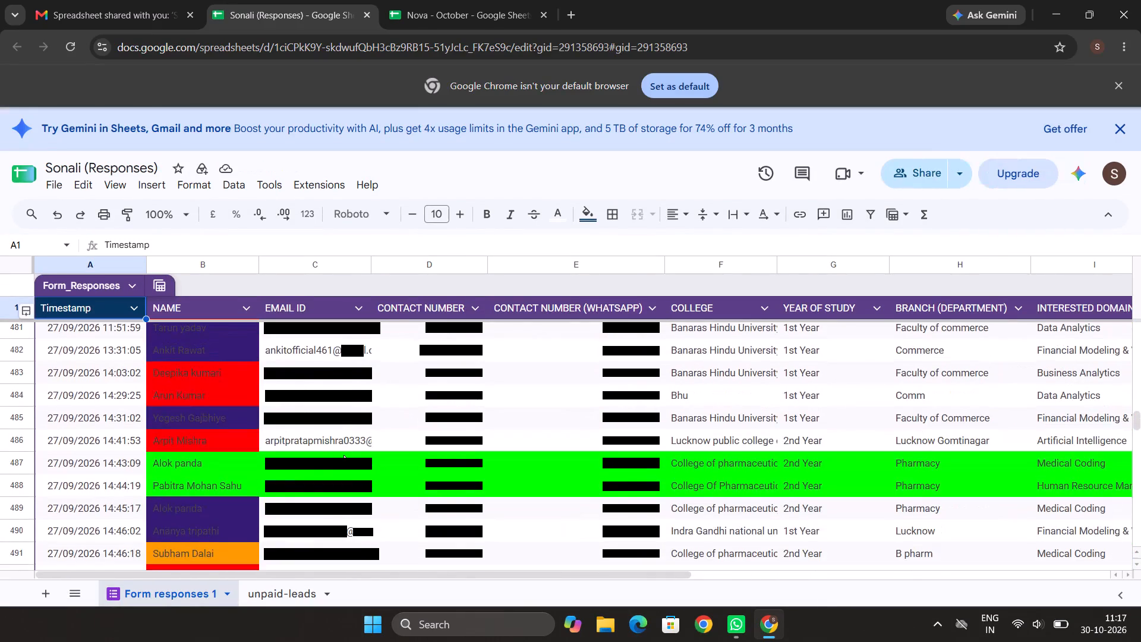
scroll(343, 455, down, 3)
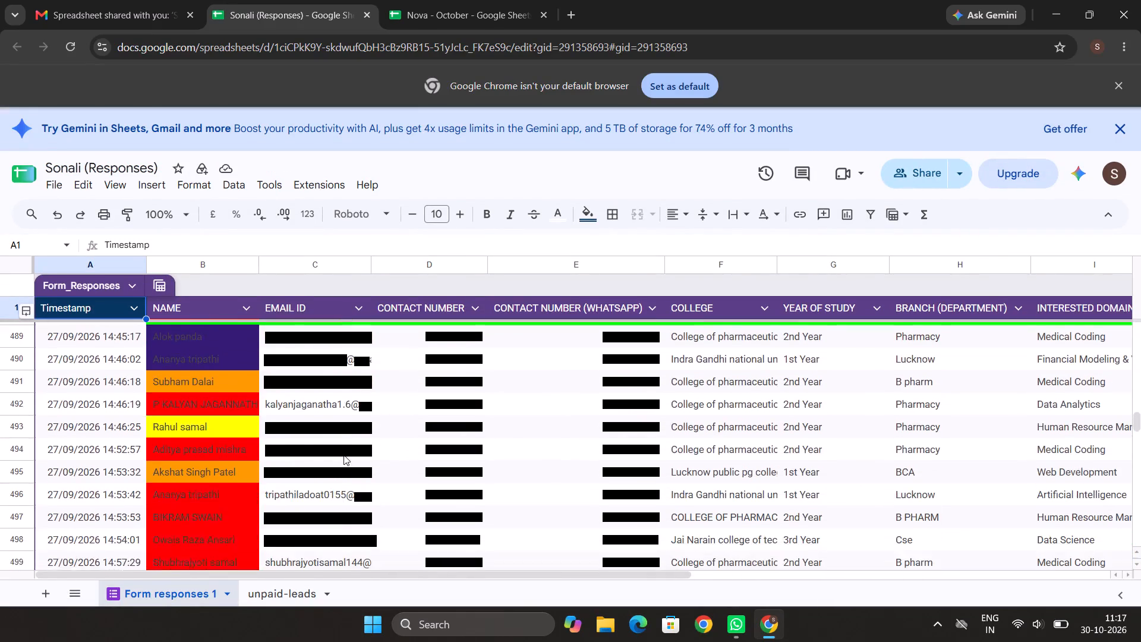
scroll(343, 455, down, 10)
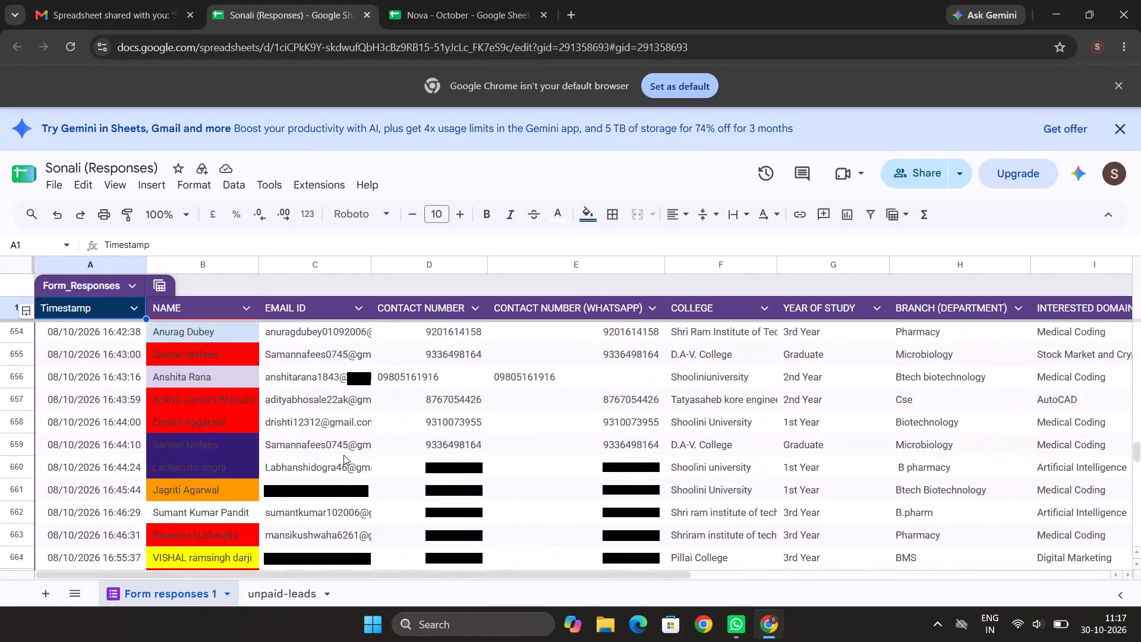
scroll(343, 455, down, 5)
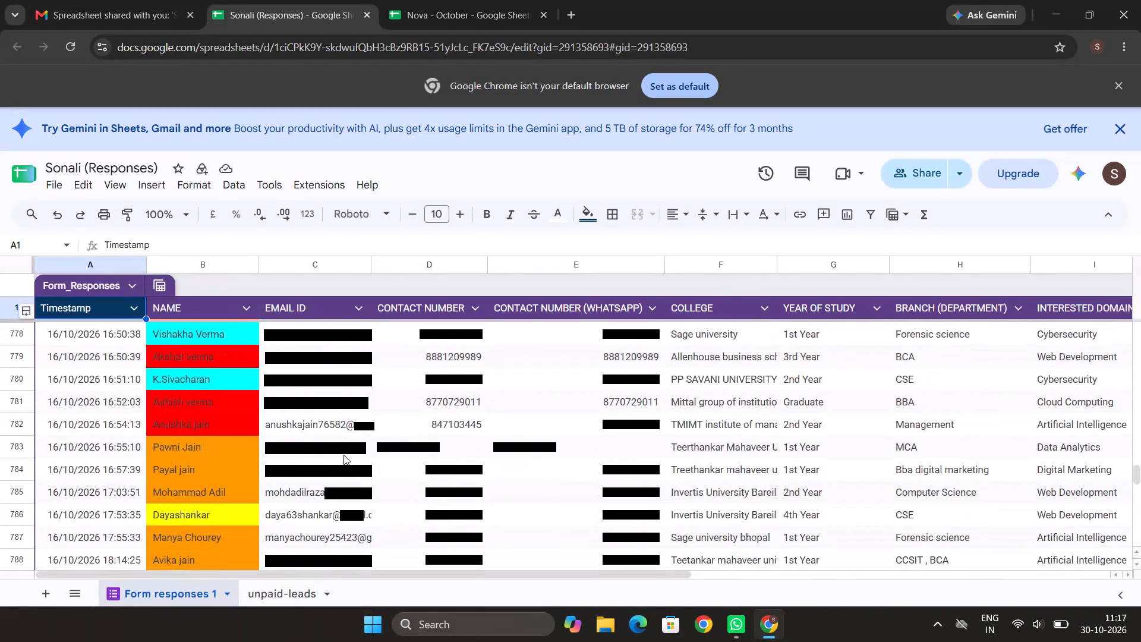
scroll(343, 455, down, 9)
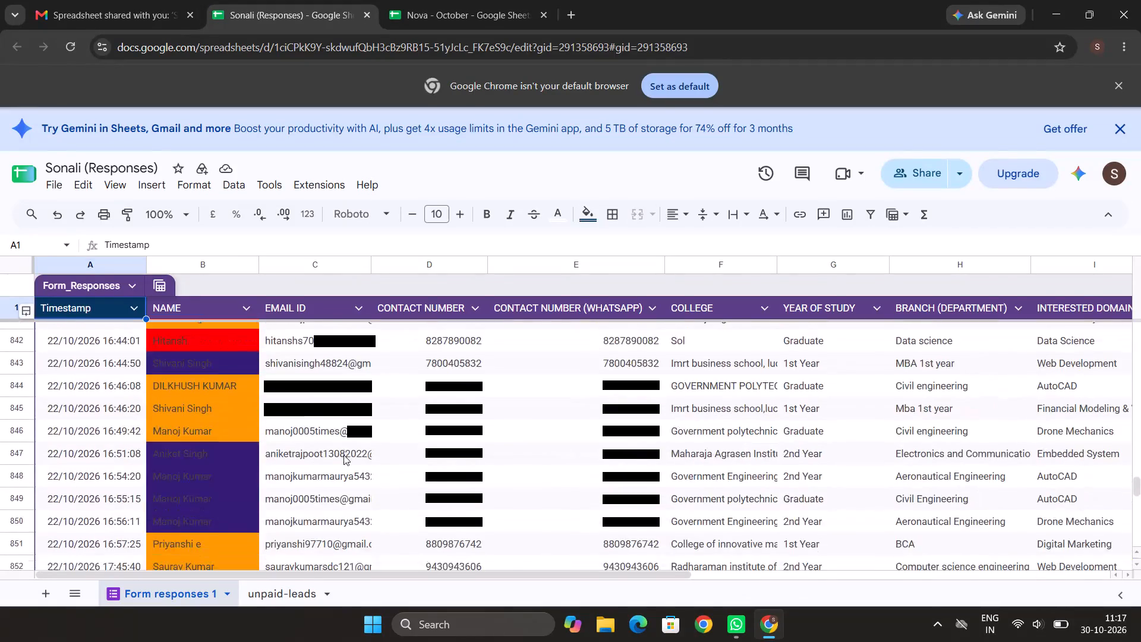
scroll(343, 455, down, 7)
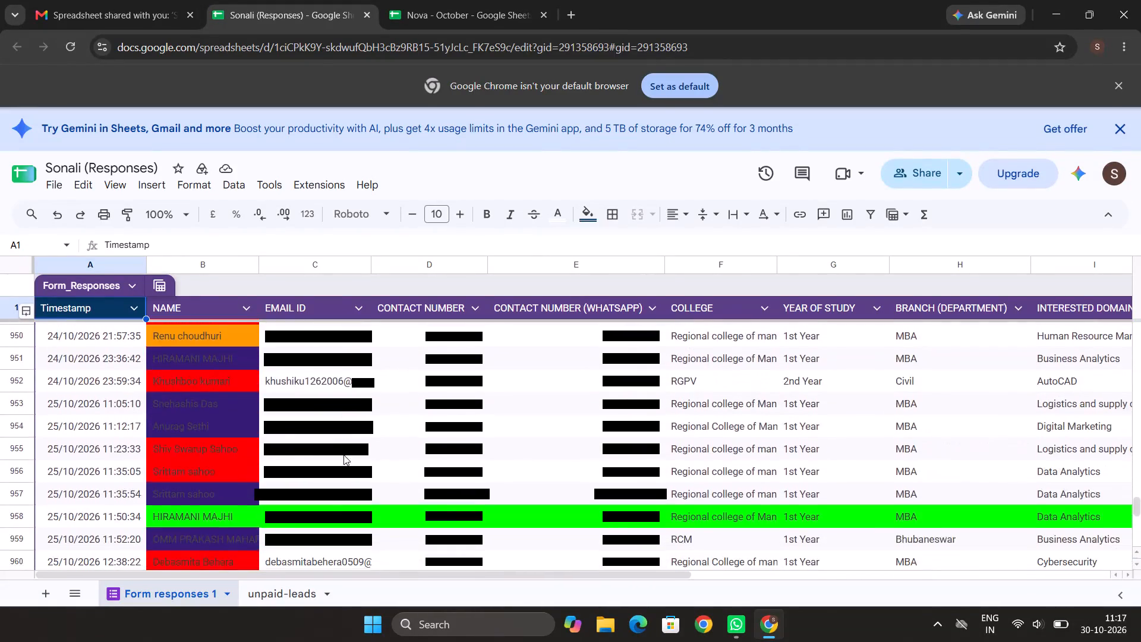
scroll(343, 455, down, 8)
scroll(343, 455, up, 3)
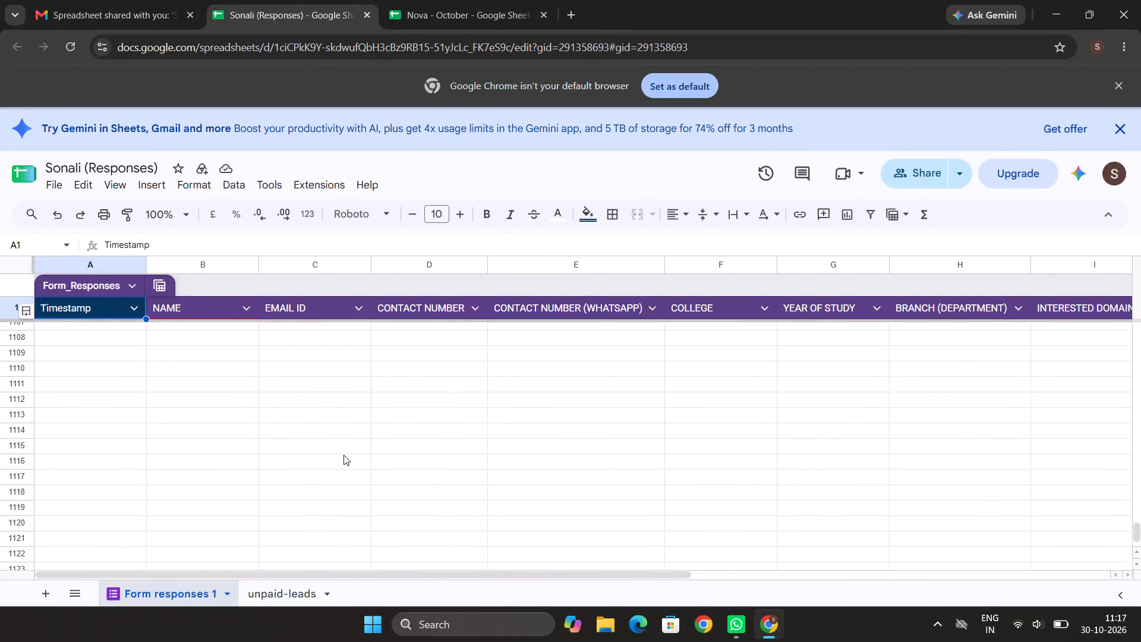
scroll(343, 455, up, 7)
scroll(343, 455, down, 1)
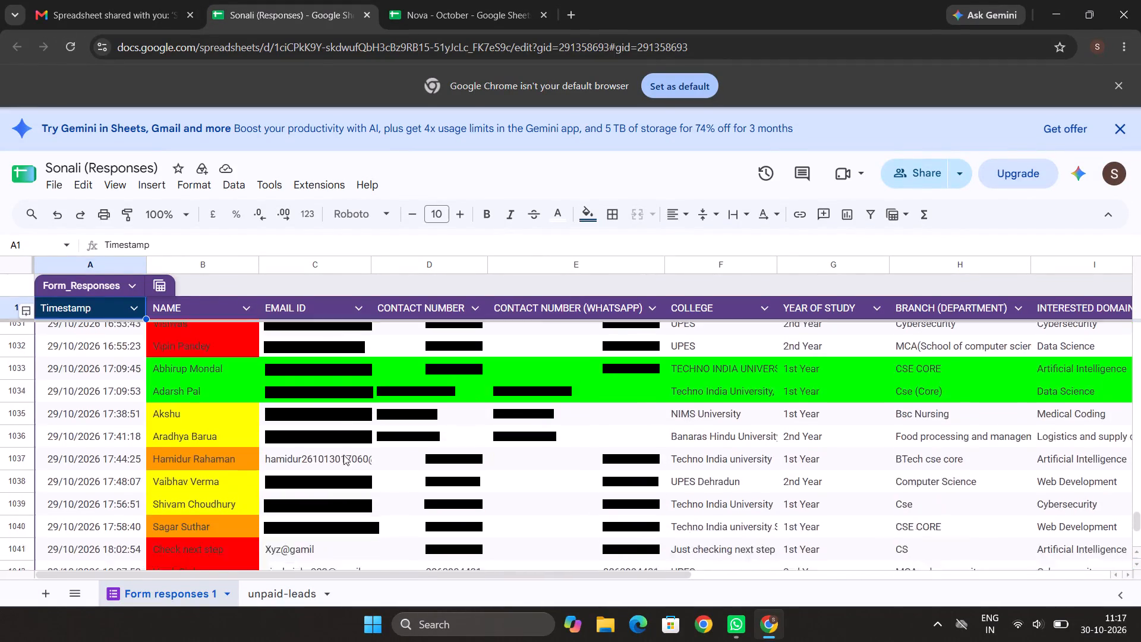
scroll(343, 455, down, 1)
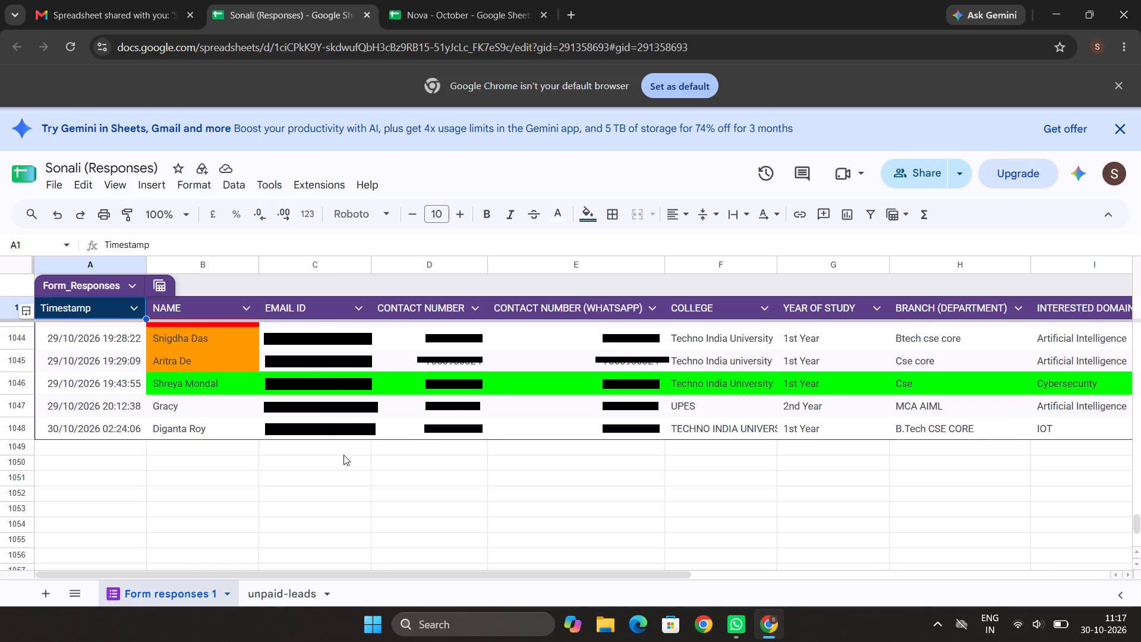
Examine the 29/10/2026 responses and their colour-marked names in the last rows of the Form responses 1 sheet.
scroll(343, 455, up, 3)
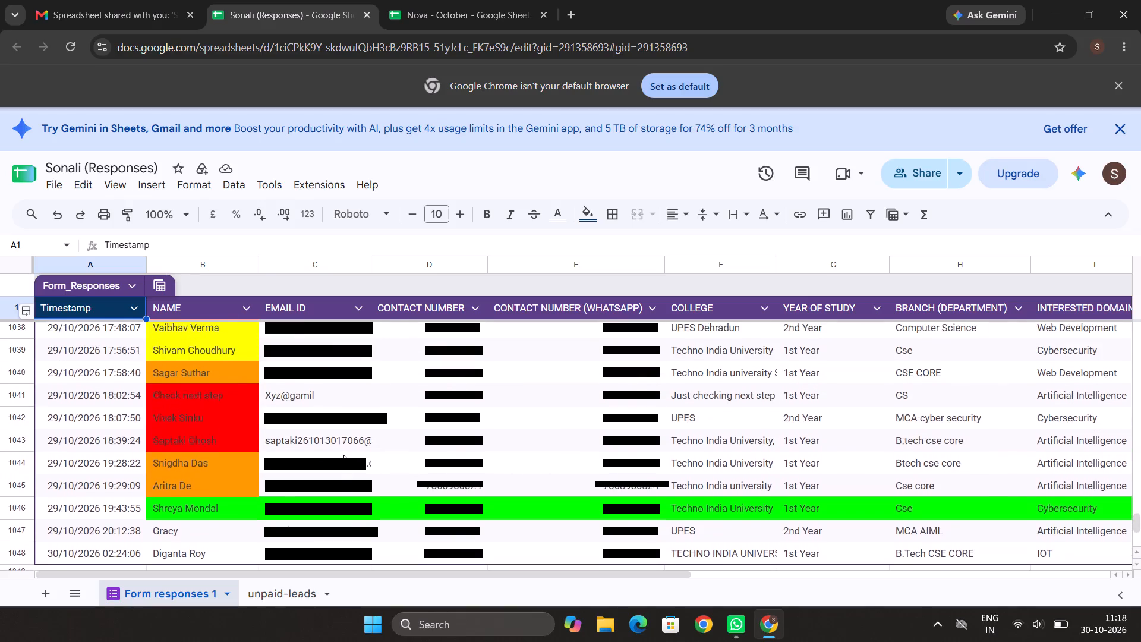
scroll(343, 455, up, 1)
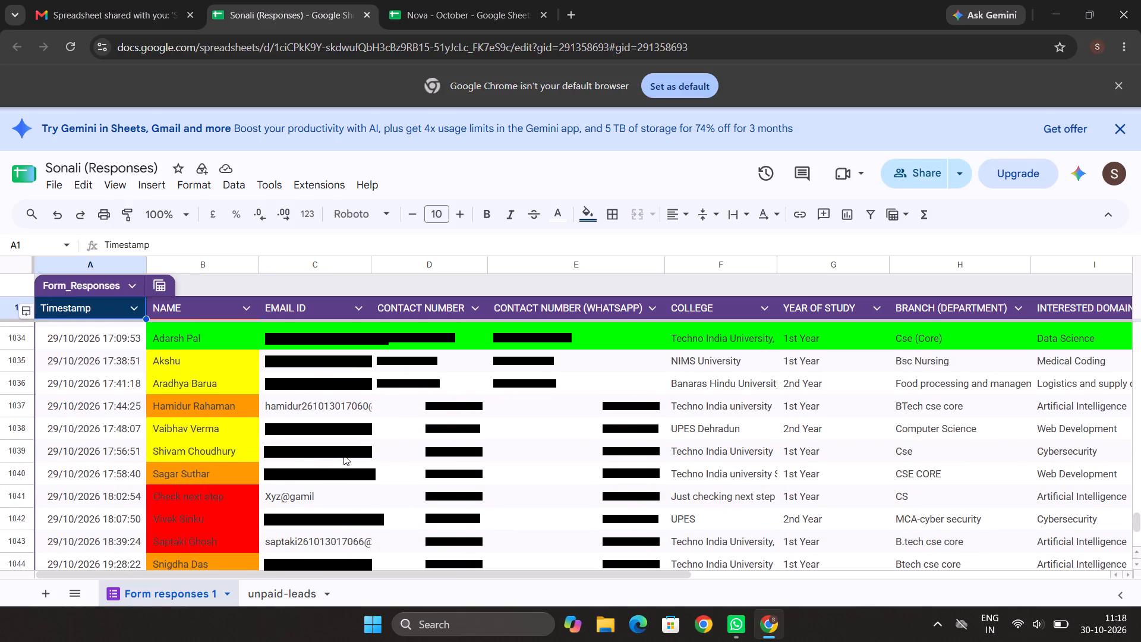
scroll(343, 455, up, 1)
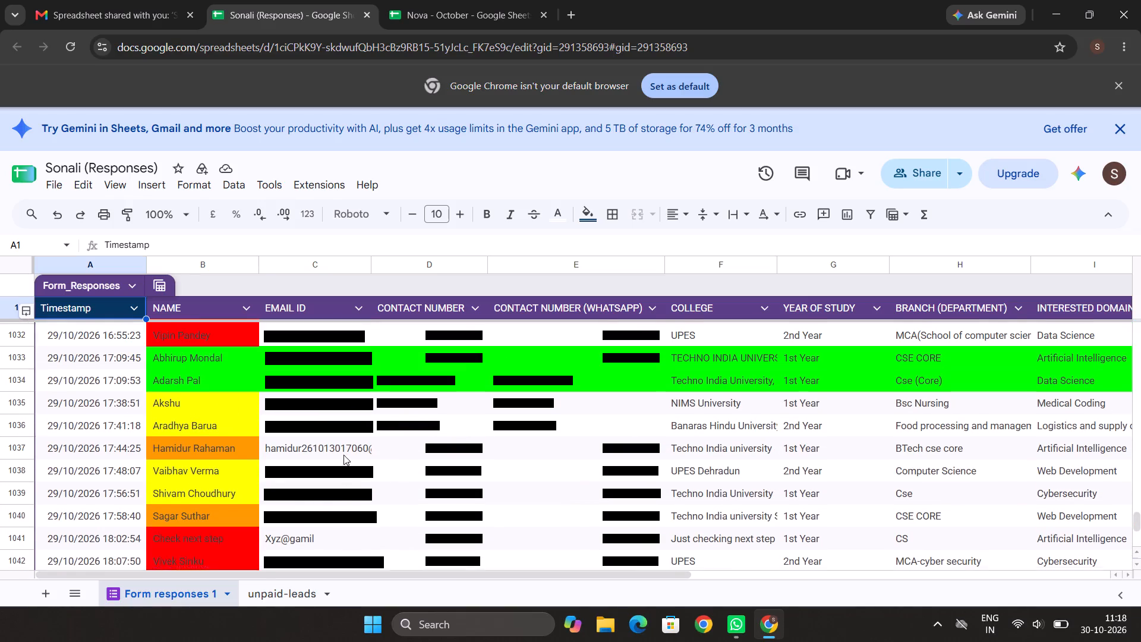
scroll(343, 455, up, 1)
scroll(343, 455, down, 1)
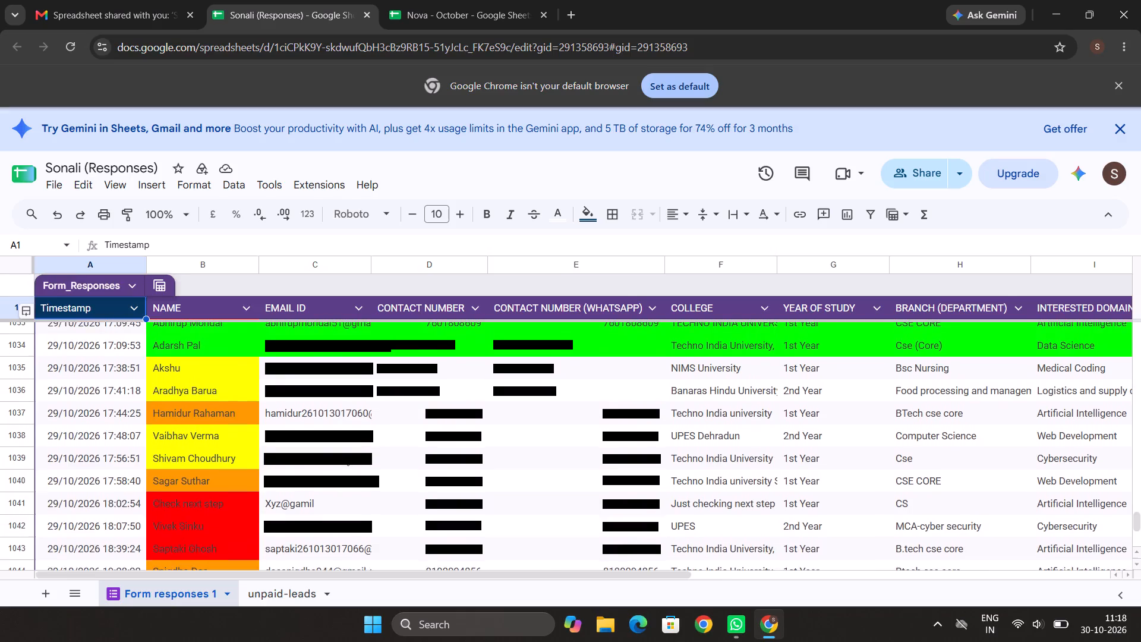
scroll(343, 455, left, 1)
scroll(343, 455, down, 1)
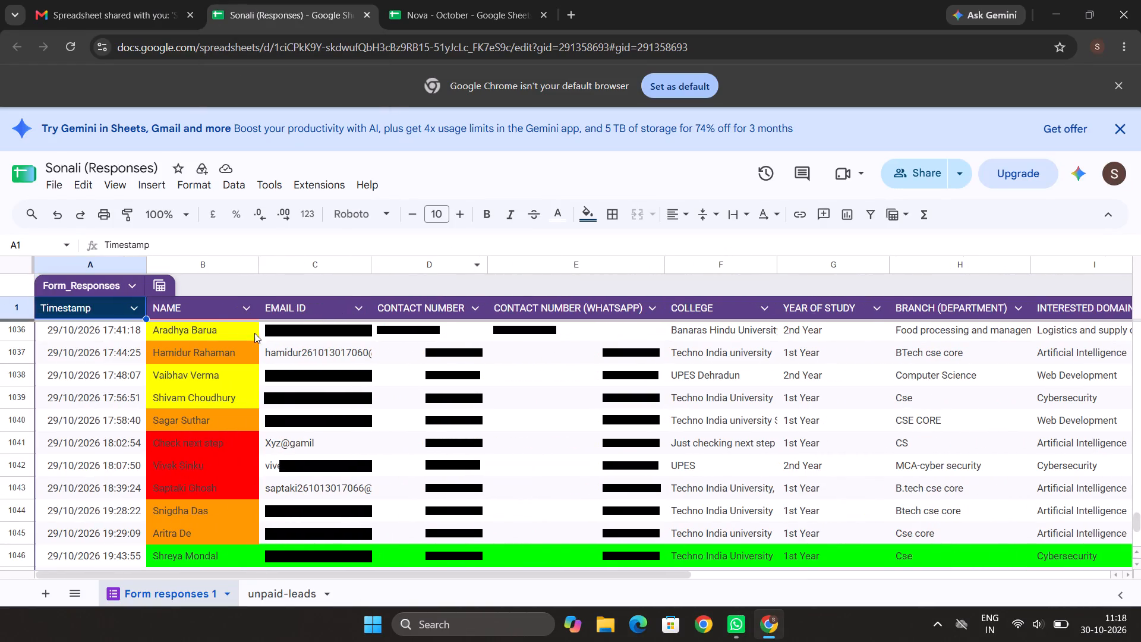
click(279, 8)
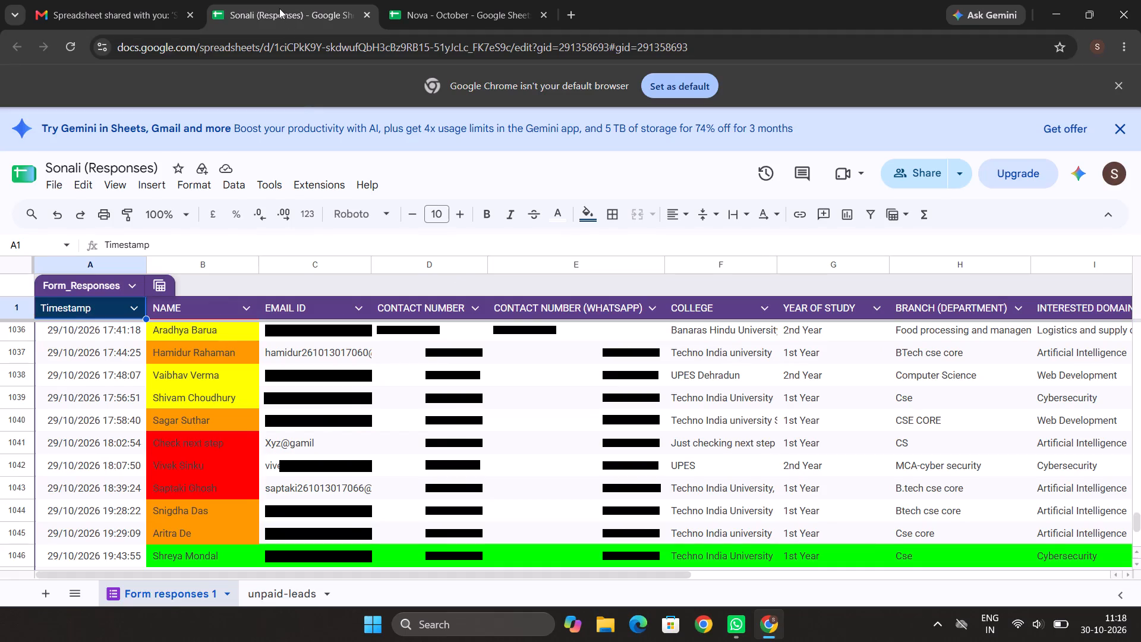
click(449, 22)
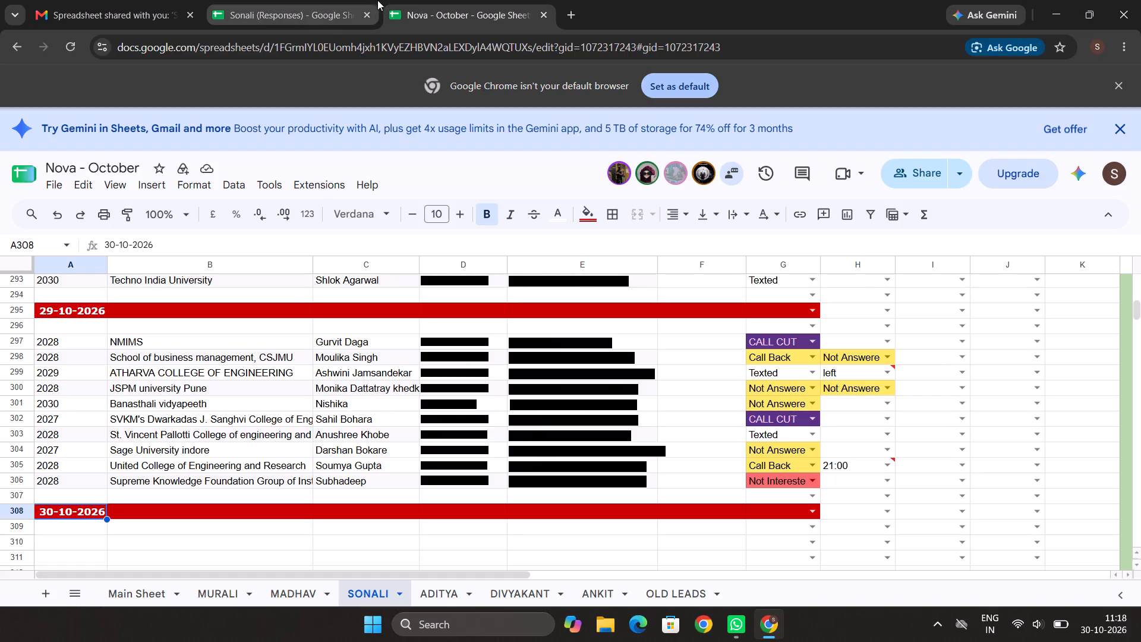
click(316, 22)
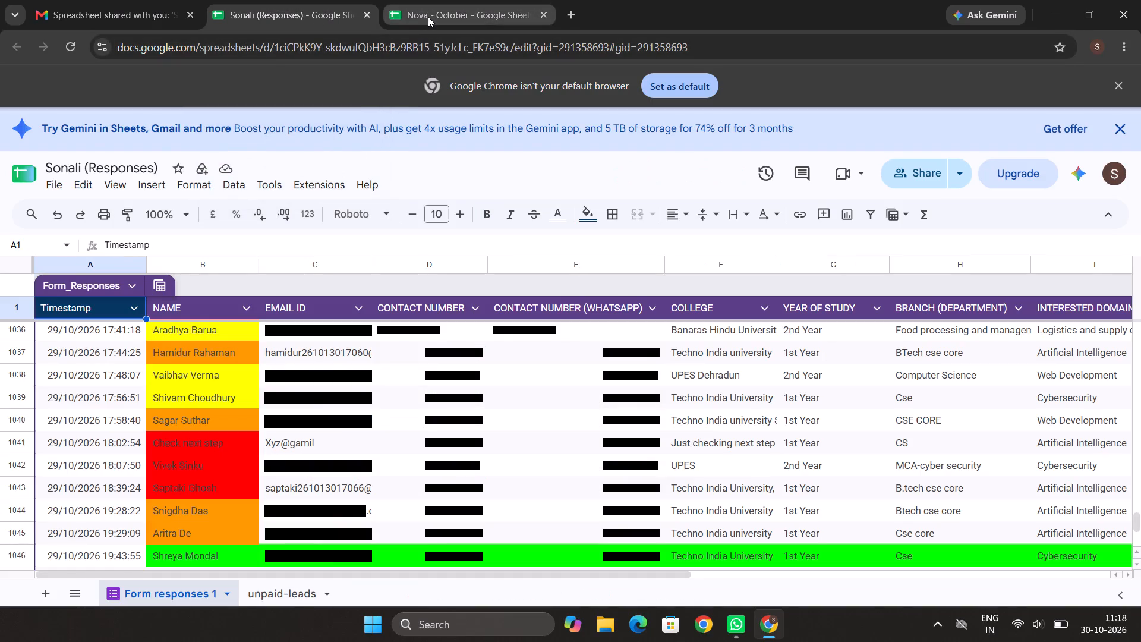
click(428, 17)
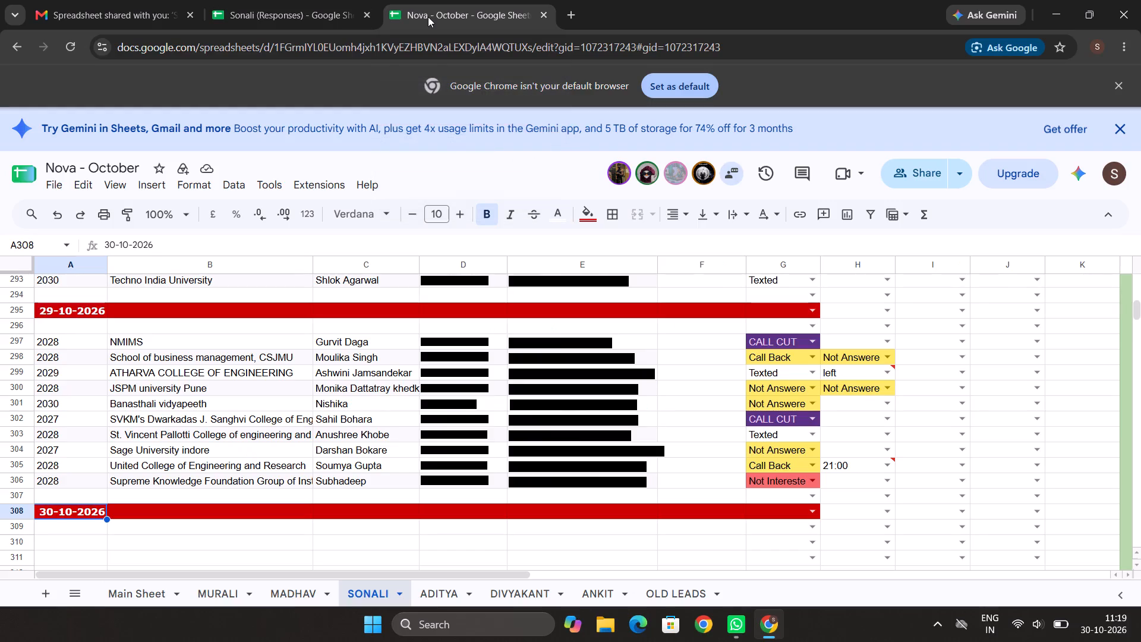
Switch to the Sonali (Responses) spreadsheet and copy the contact number in cell D1040 of the Form responses 1 sheet.
click(314, 15)
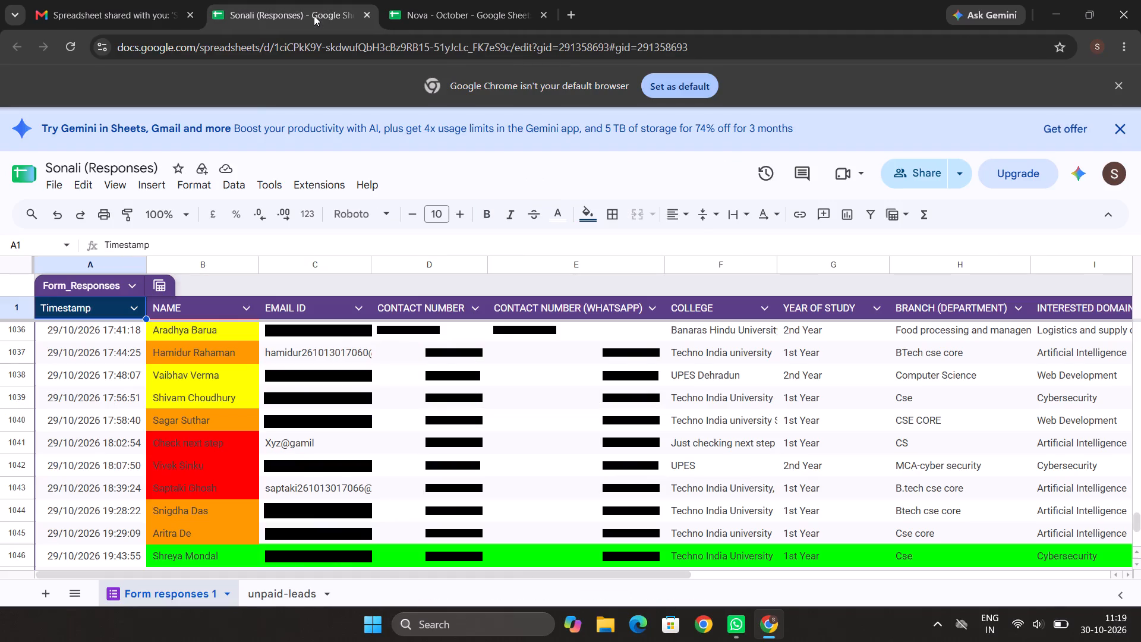
click(454, 420)
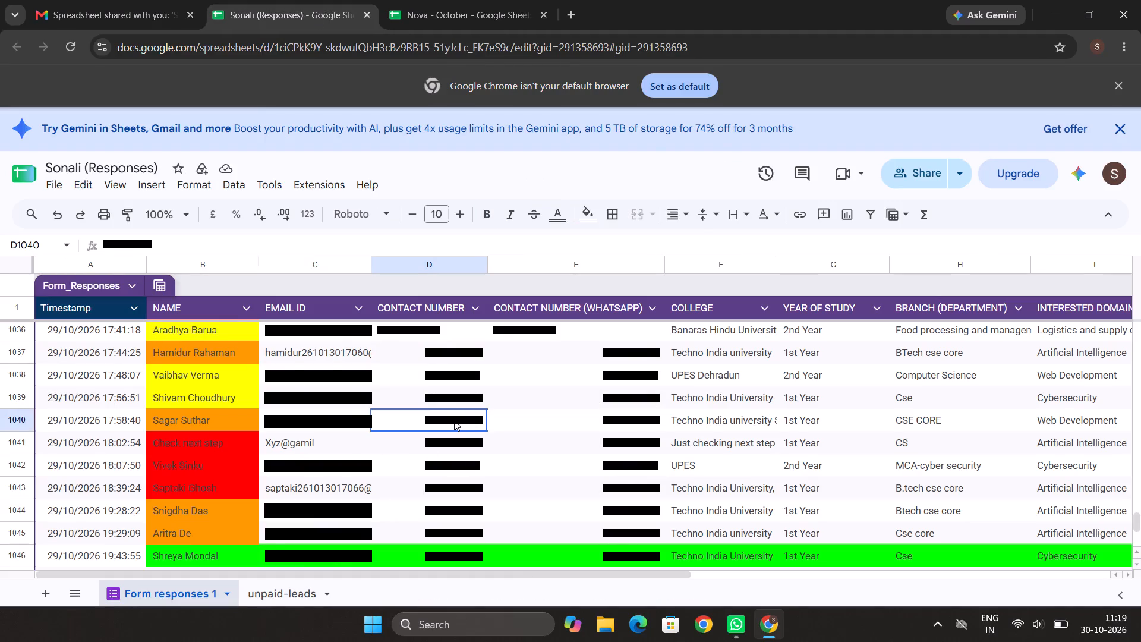
key(ctrl+c)
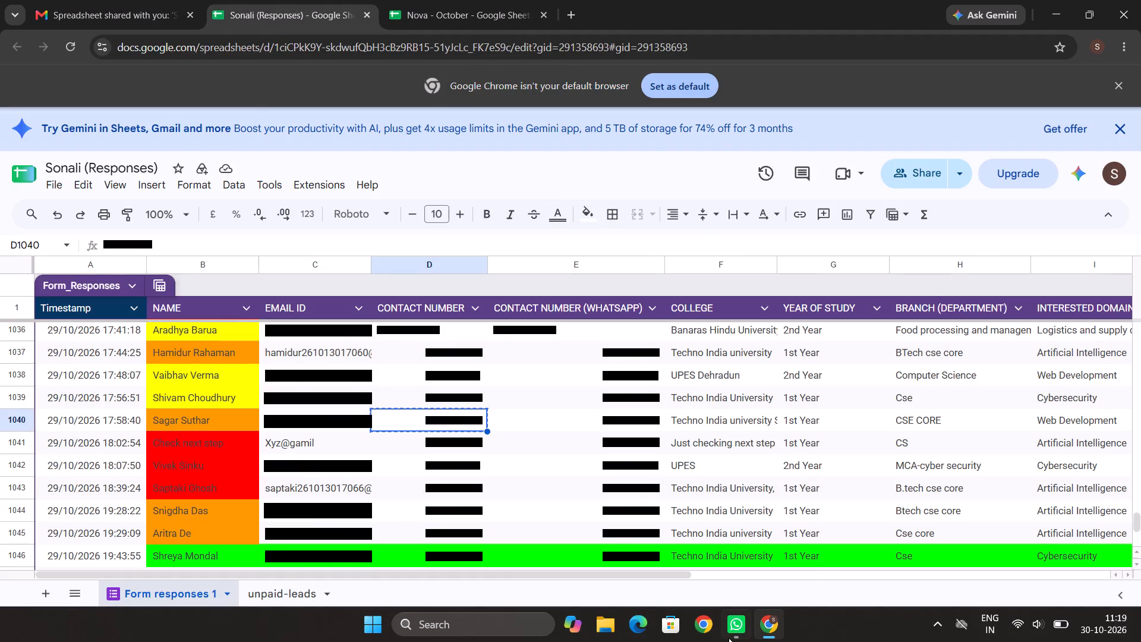
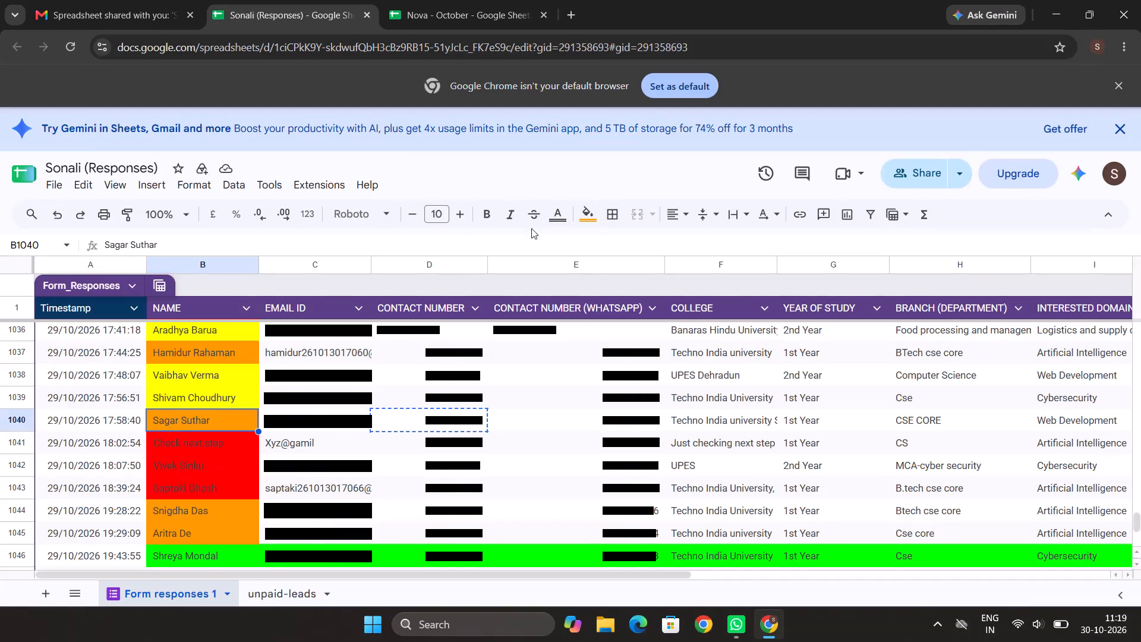
Change the fill colour of the name cell in row 1040 of Form responses 1 from orange to red.
click(591, 224)
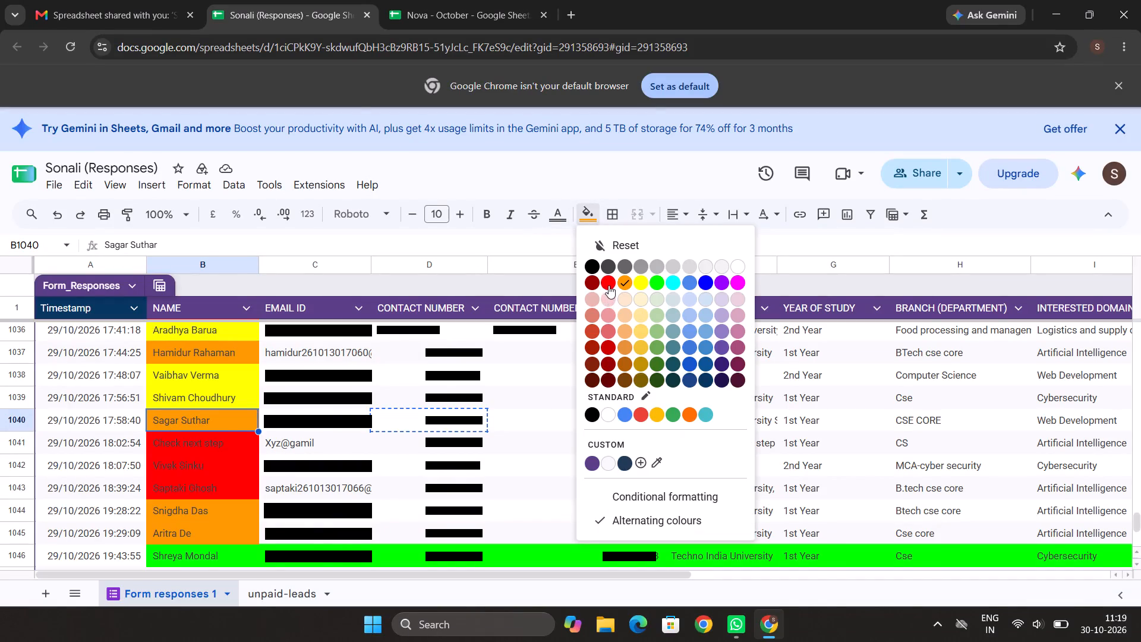
click(609, 285)
Copy the contact number of the orange-marked lead in row 1044 of Form responses 1.
scroll(307, 519, down, 1)
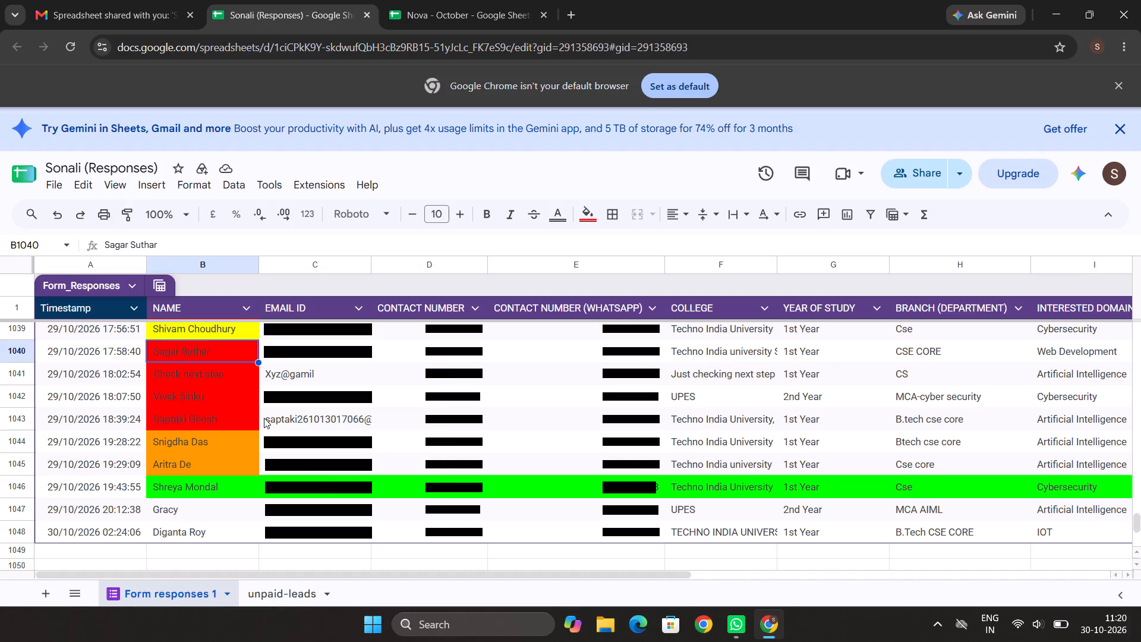
click(445, 446)
key(ctrl+c)
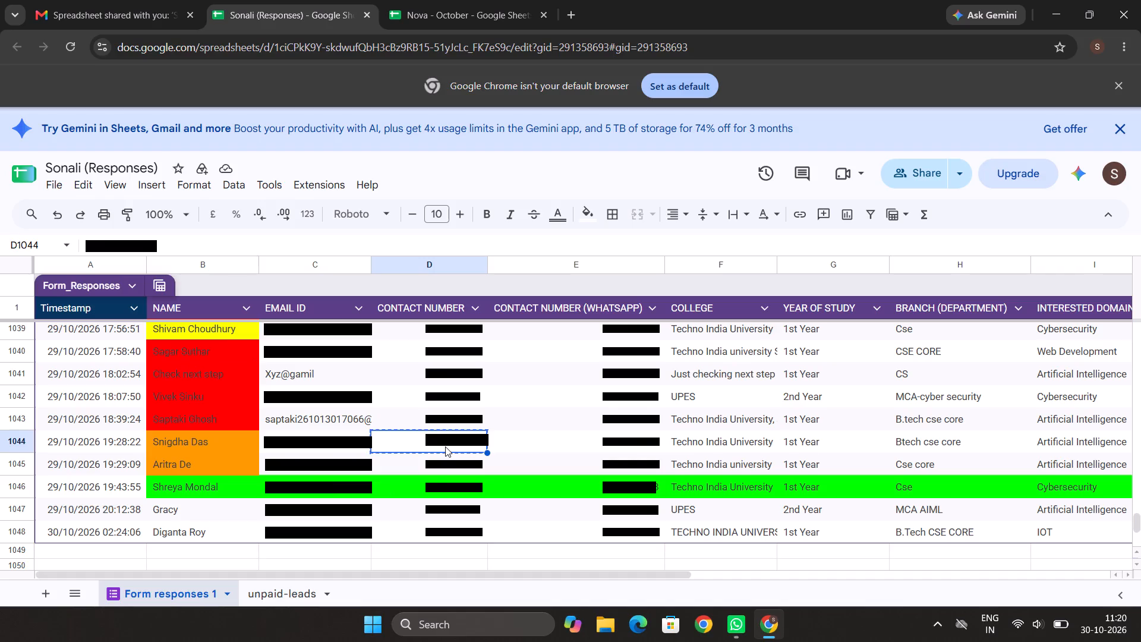
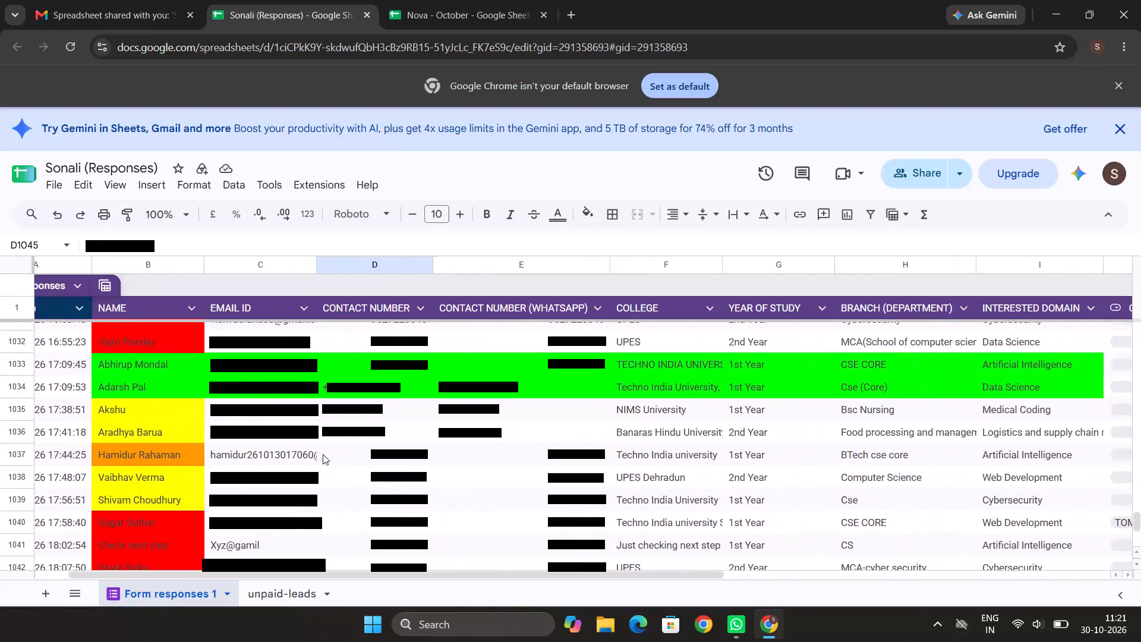
Copy the contact number of the orange-marked lead in row 1021 of the Form responses 1 sheet.
scroll(323, 454, up, 3)
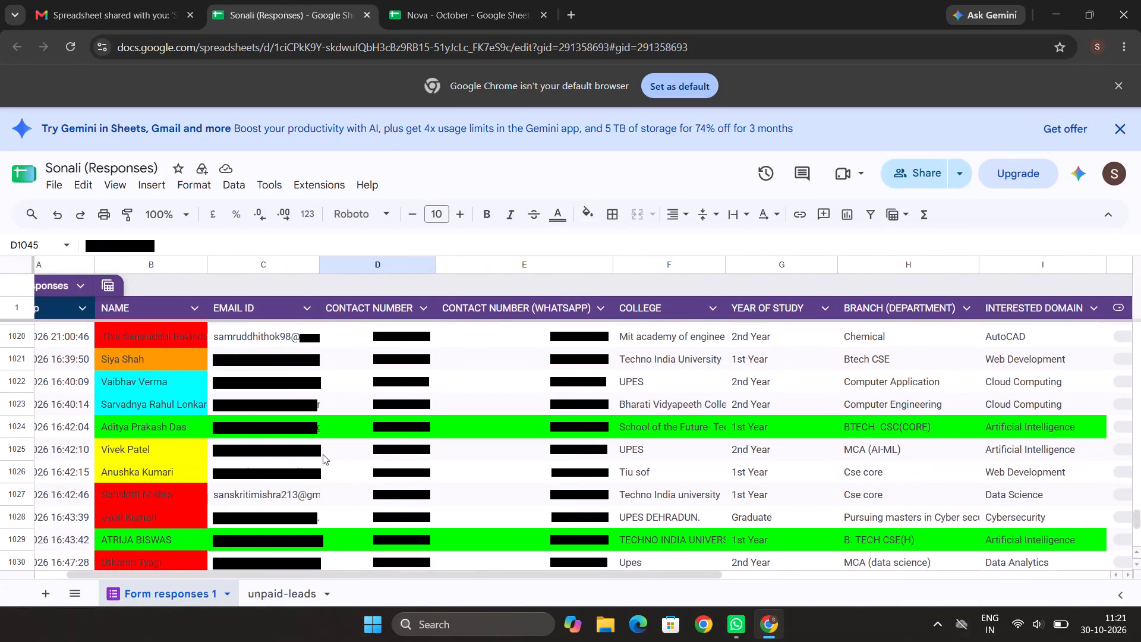
scroll(323, 454, up, 1)
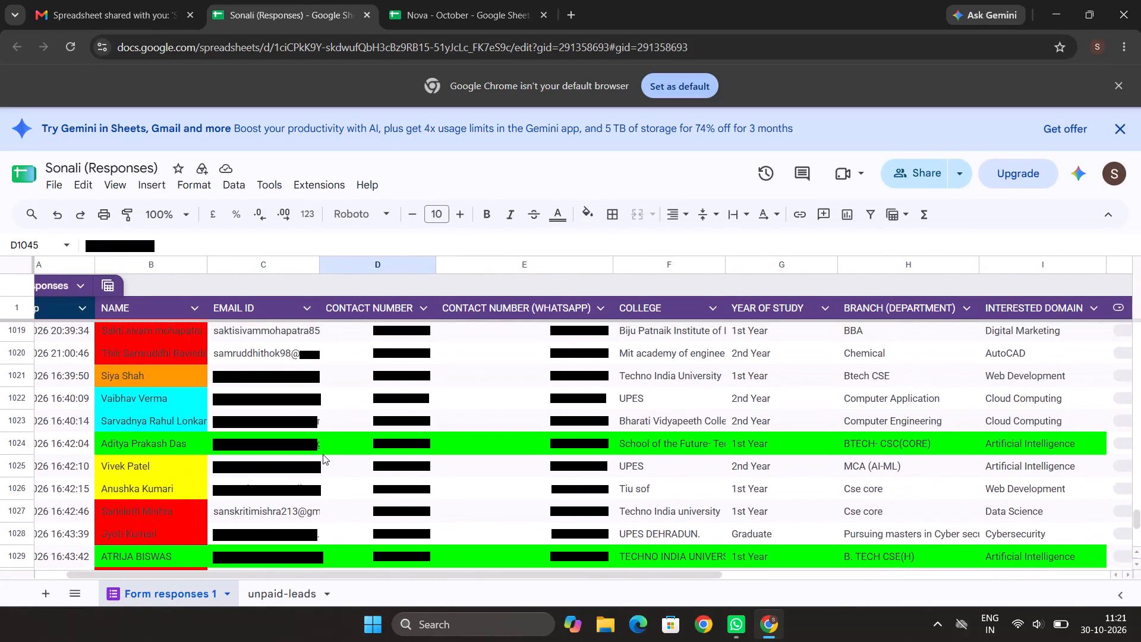
click(392, 376)
key(ctrl+c)
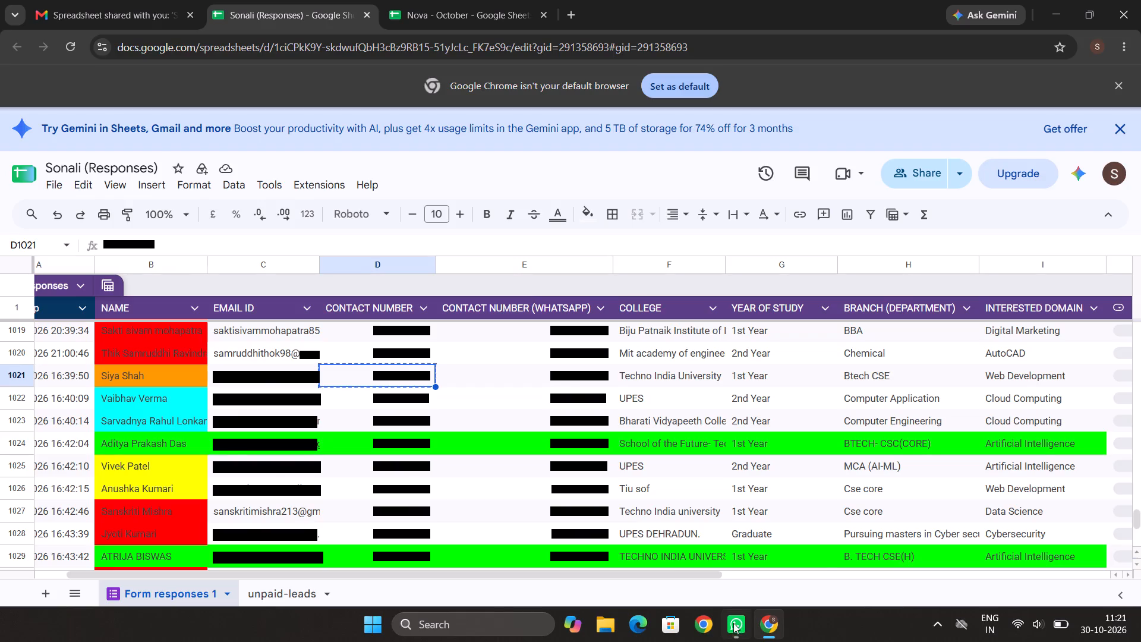
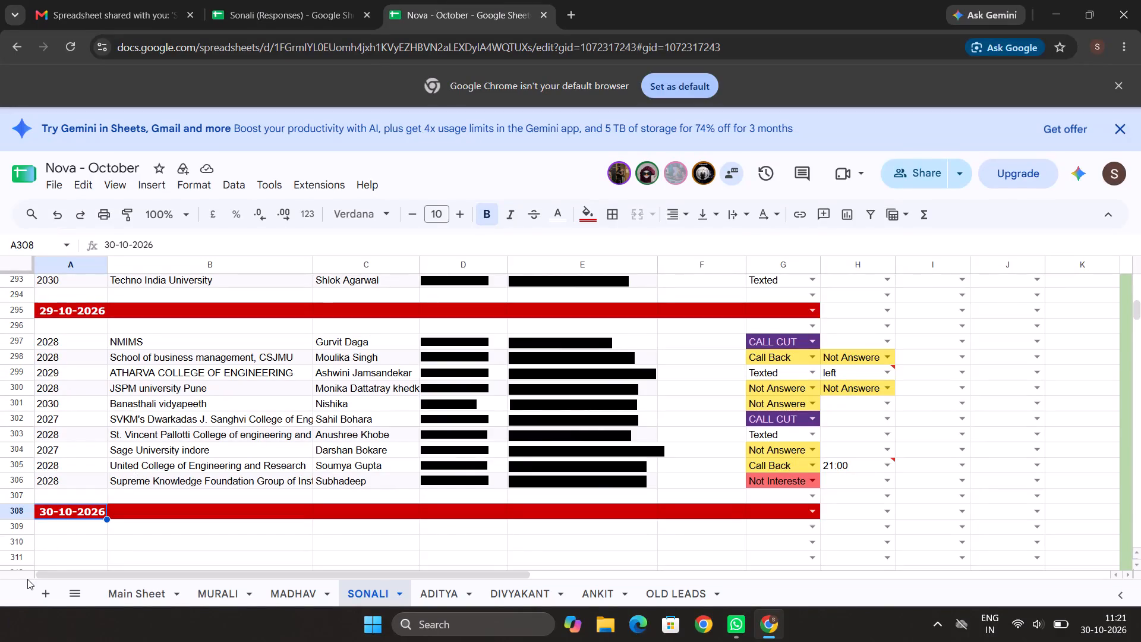
Switch to the Main Sheet and check the lead entries listed under the 30-10-2026 header.
click(133, 591)
scroll(268, 487, down, 2)
scroll(268, 487, up, 1)
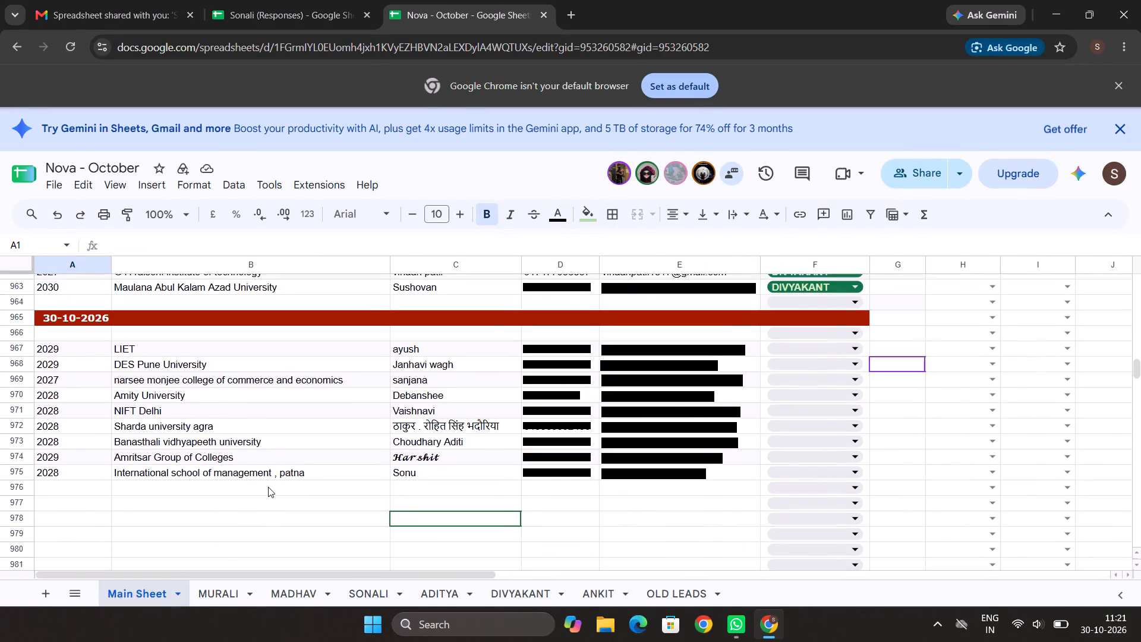
scroll(268, 487, up, 1)
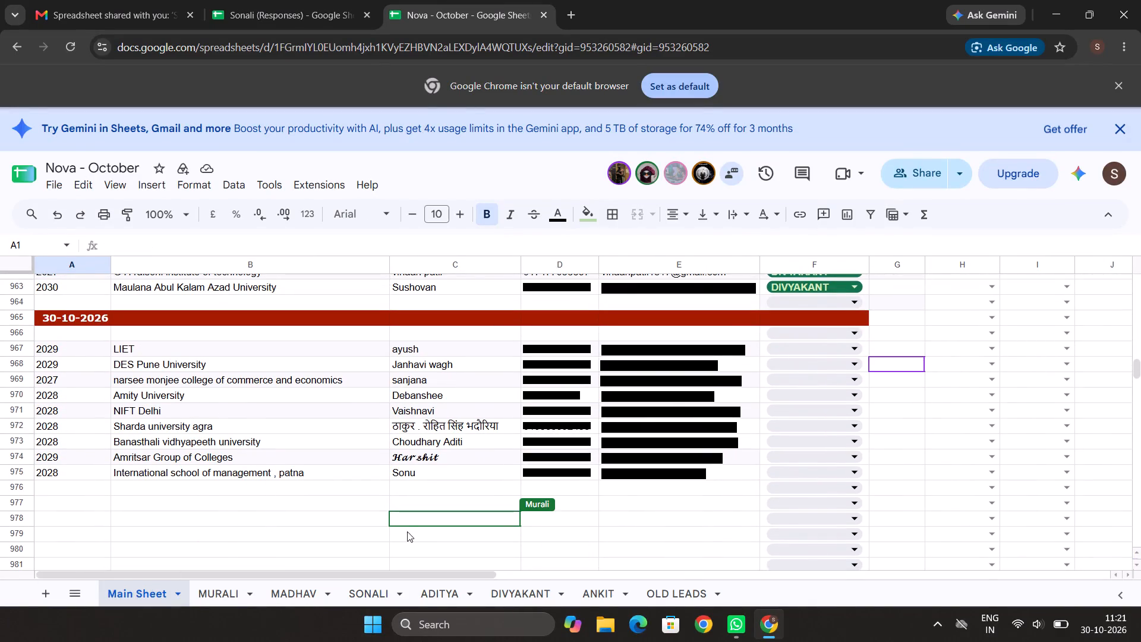
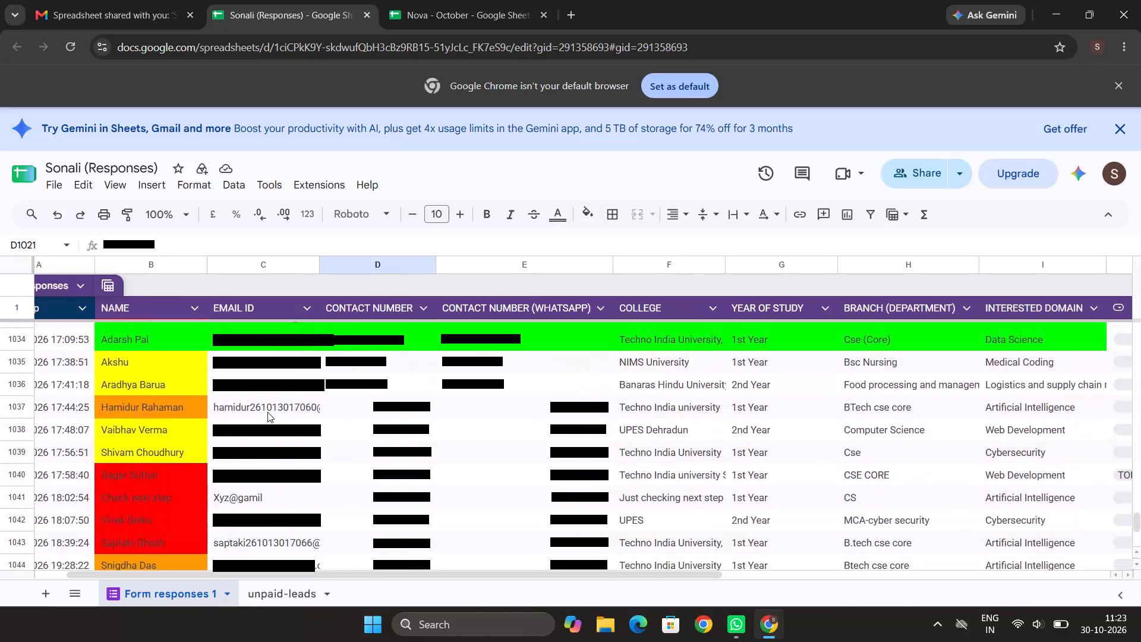
Fill name cell B1021 red in the Form responses 1 sheet of Sonali (Responses).
scroll(267, 412, up, 1)
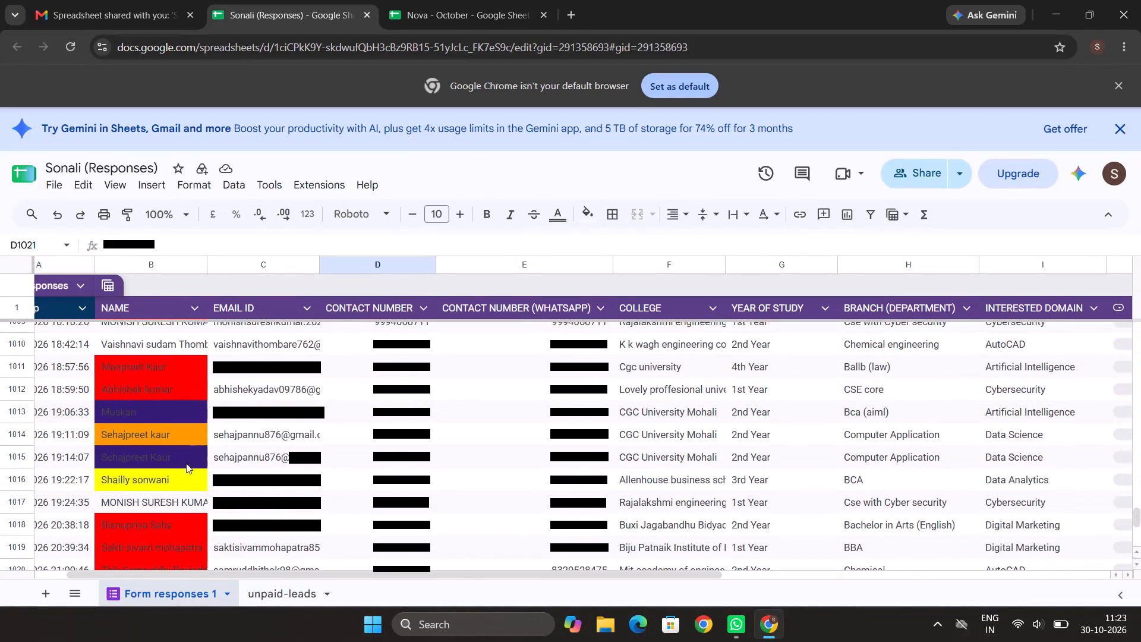
scroll(203, 468, down, 2)
scroll(203, 468, up, 2)
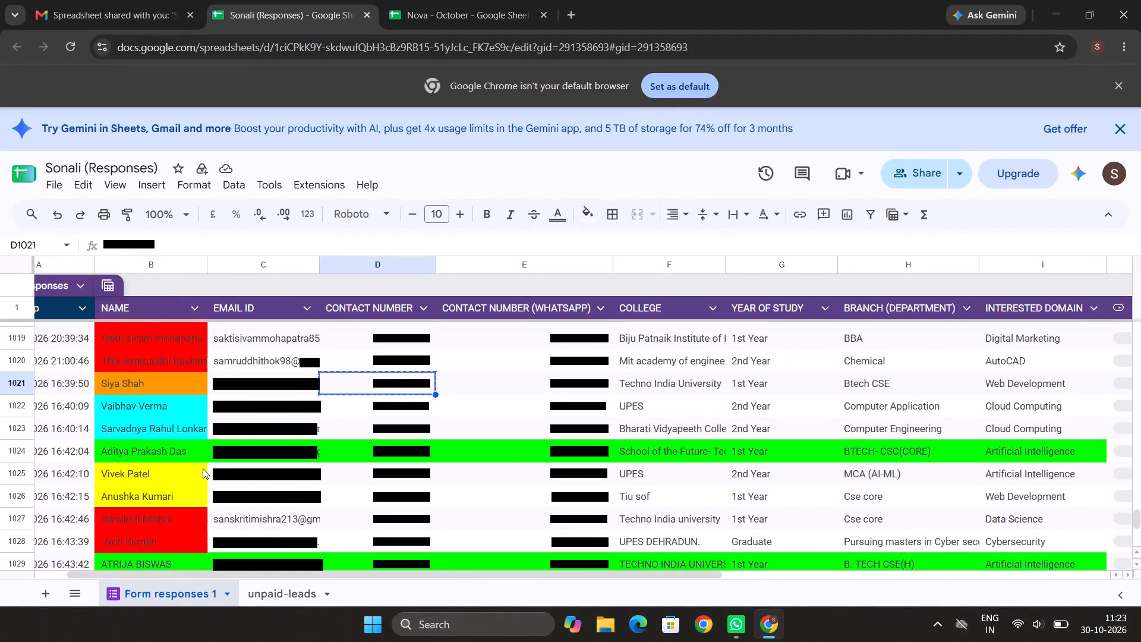
click(138, 383)
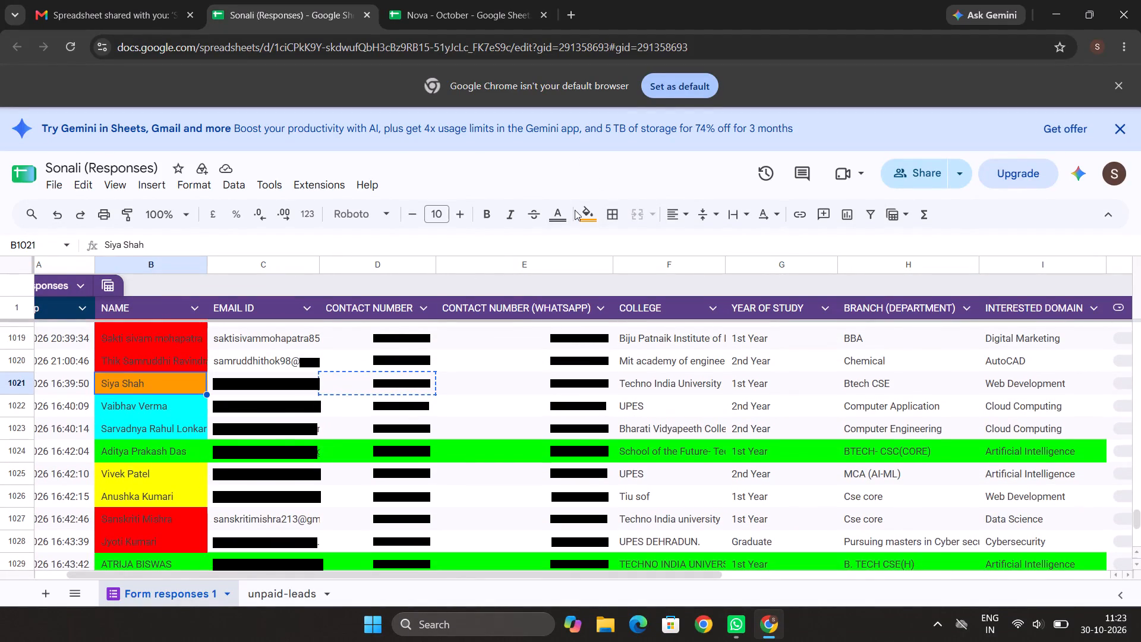
click(584, 213)
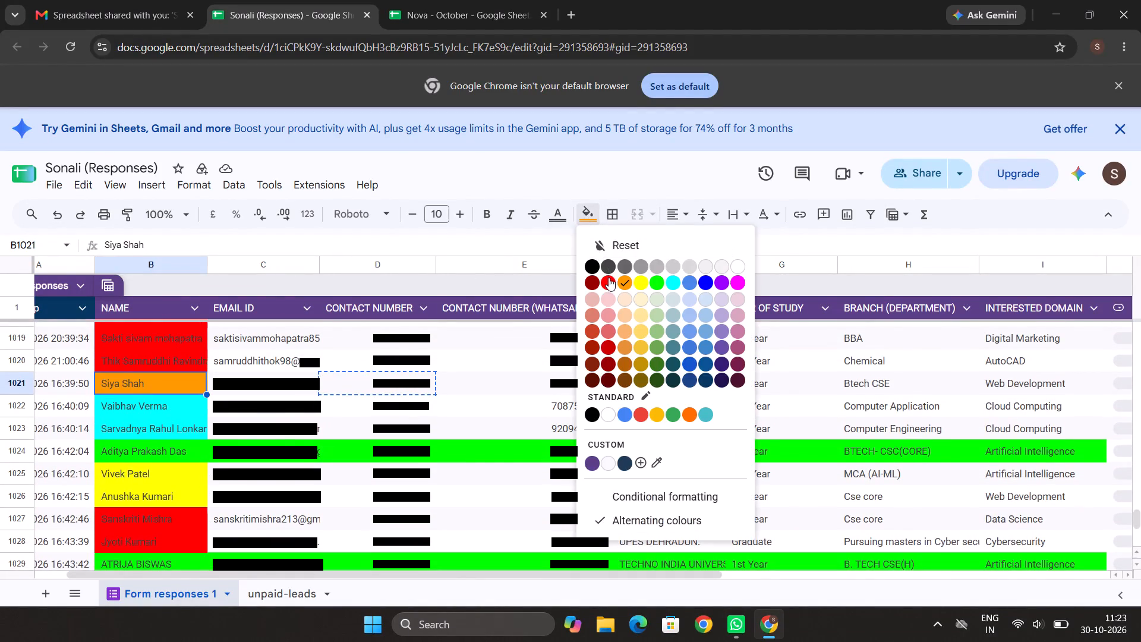
click(609, 278)
Copy columns A to E of the three SONALI leads under 30-10-2026 in Nova - October's Main Sheet over to the SONALI sheet.
click(470, 10)
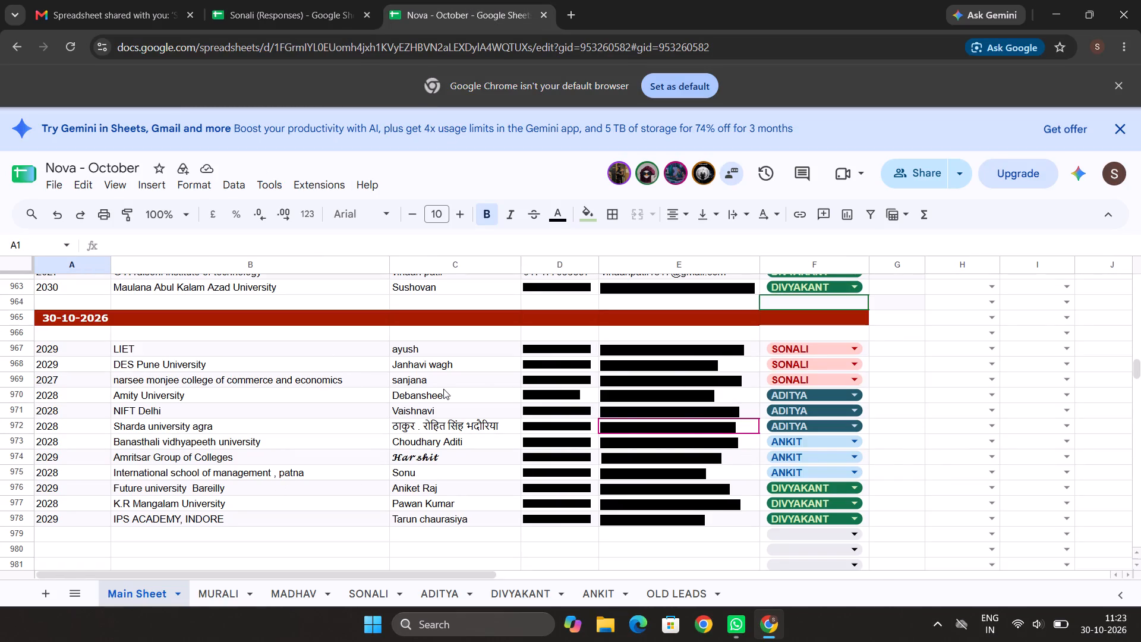
drag(39, 351, 40, 353)
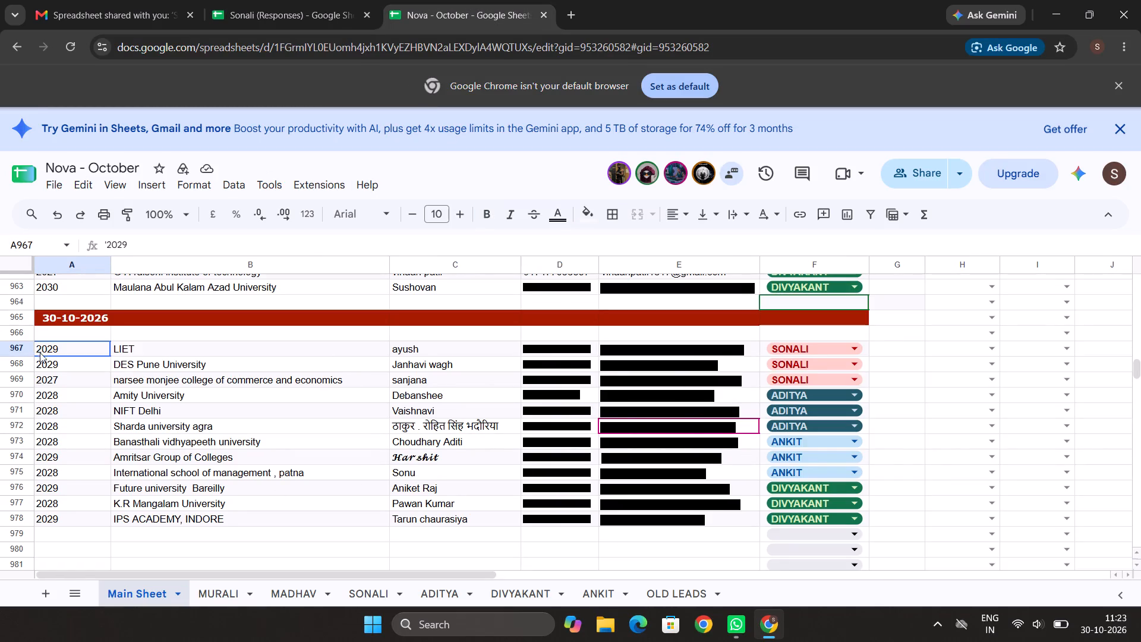
drag(40, 353, 702, 378)
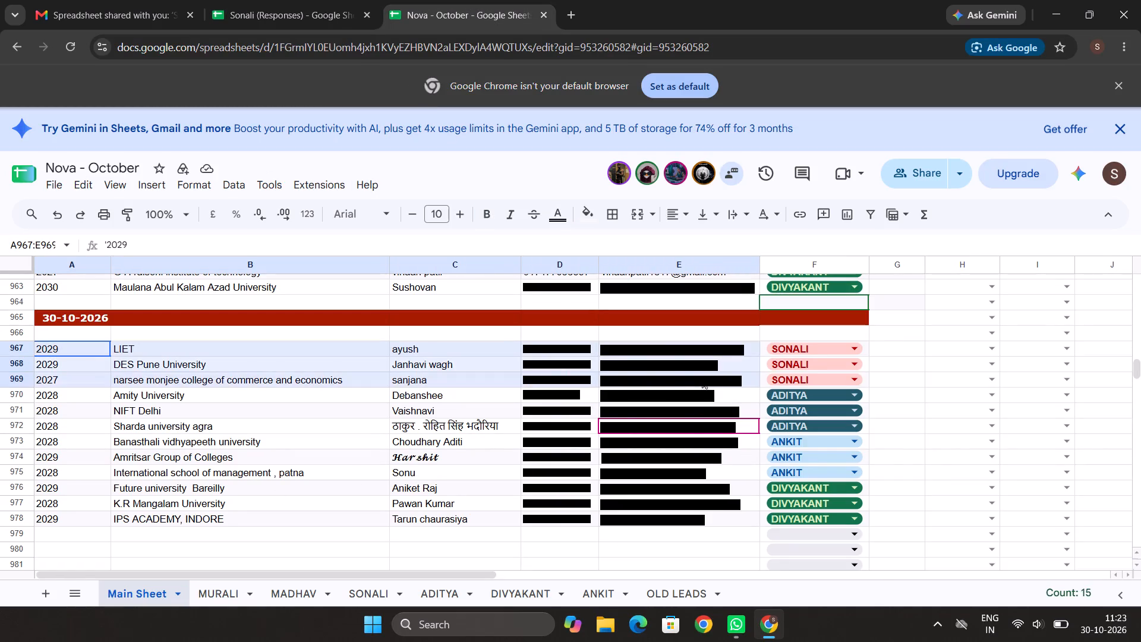
drag(702, 378, 720, 378)
key(ctrl+c)
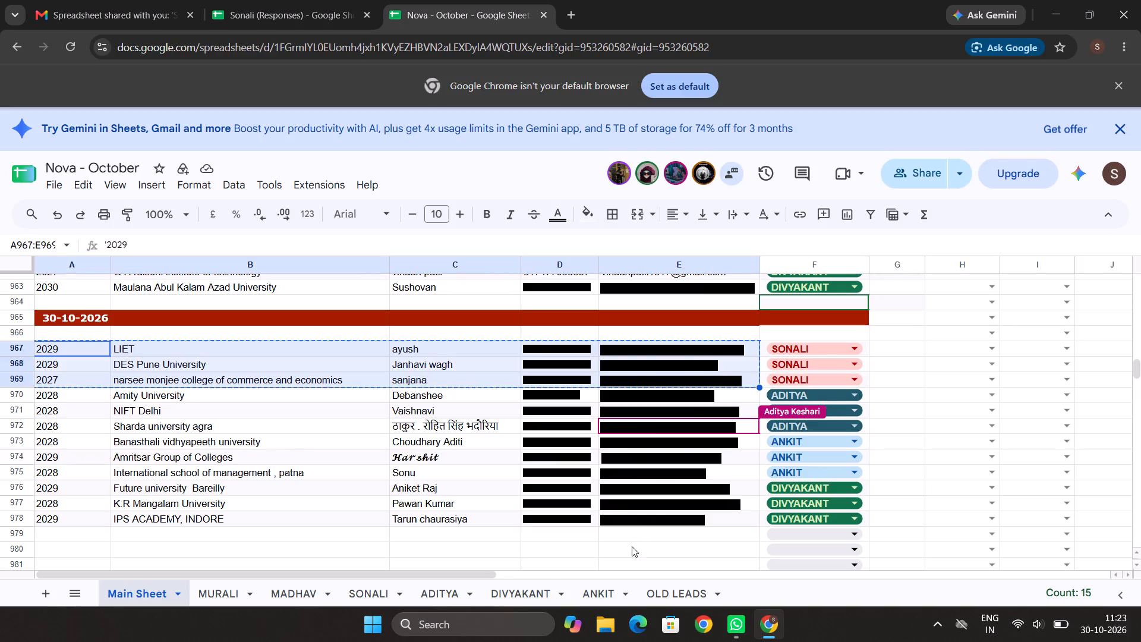
click(376, 587)
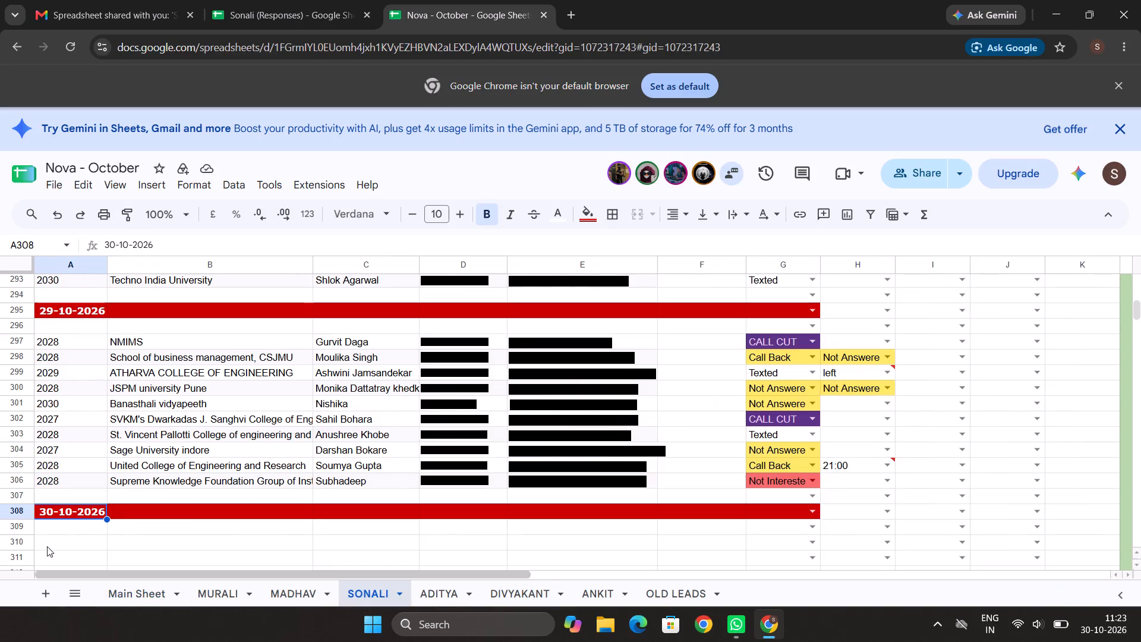
Paste the three copied leads into the SONALI sheet below the 30-10-2026 header, starting at cell A310.
click(47, 546)
key(ctrl+v)
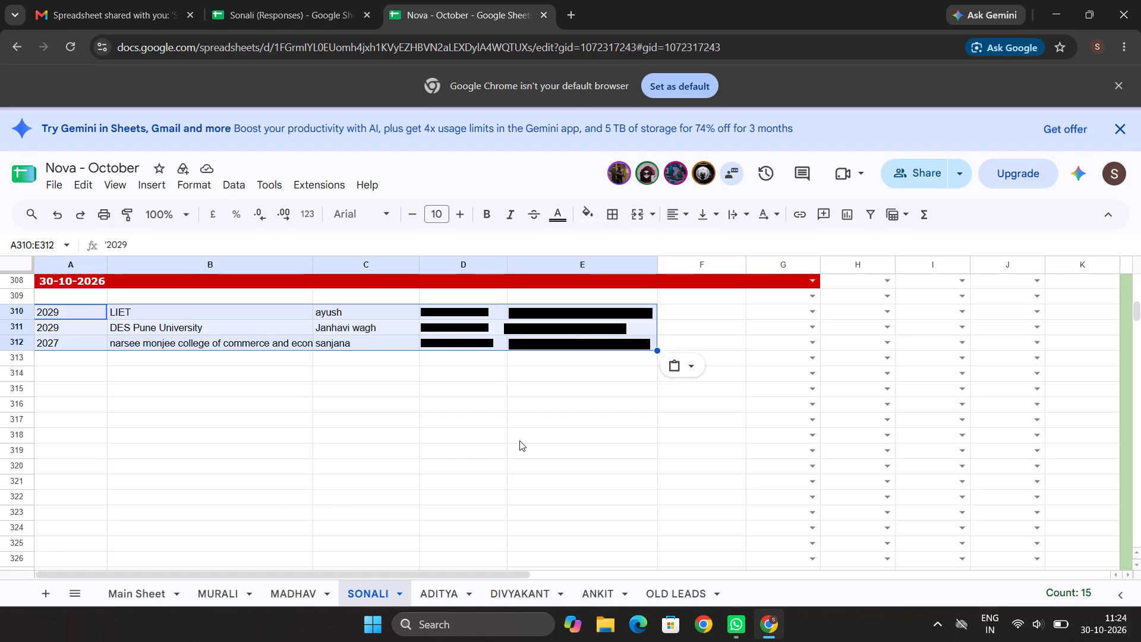
Set the column G call status of the LIET lead in row 310 to Not Answered.
click(809, 309)
click(773, 407)
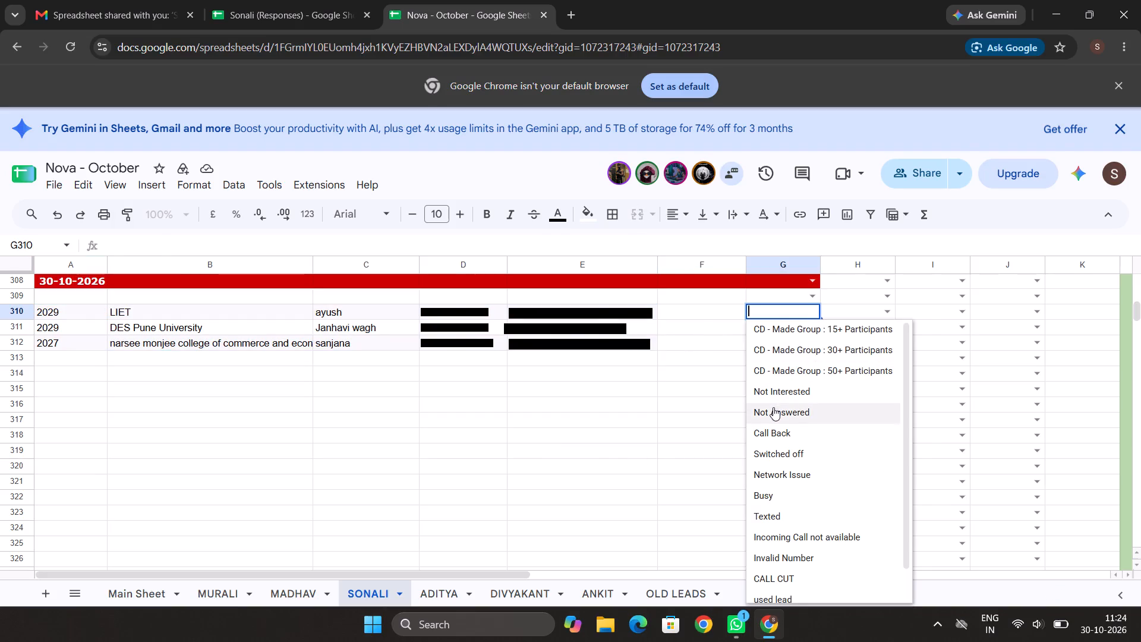
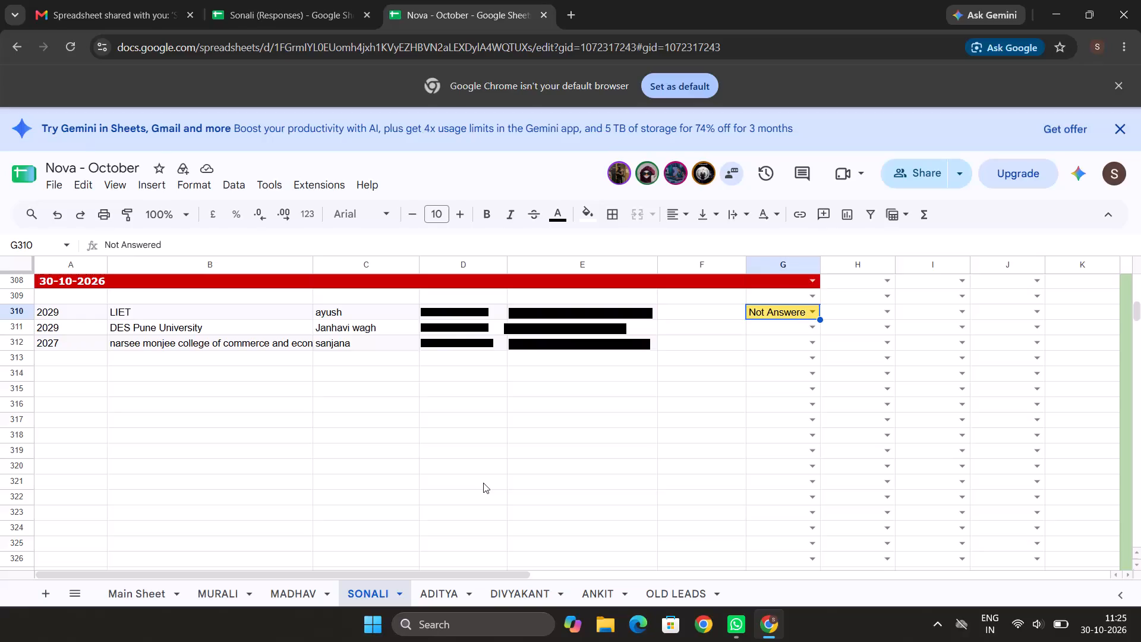
Copy the contact detail in cell D311 of the DES Pune University lead under 30-10-2026 in the SONALI sheet.
click(471, 332)
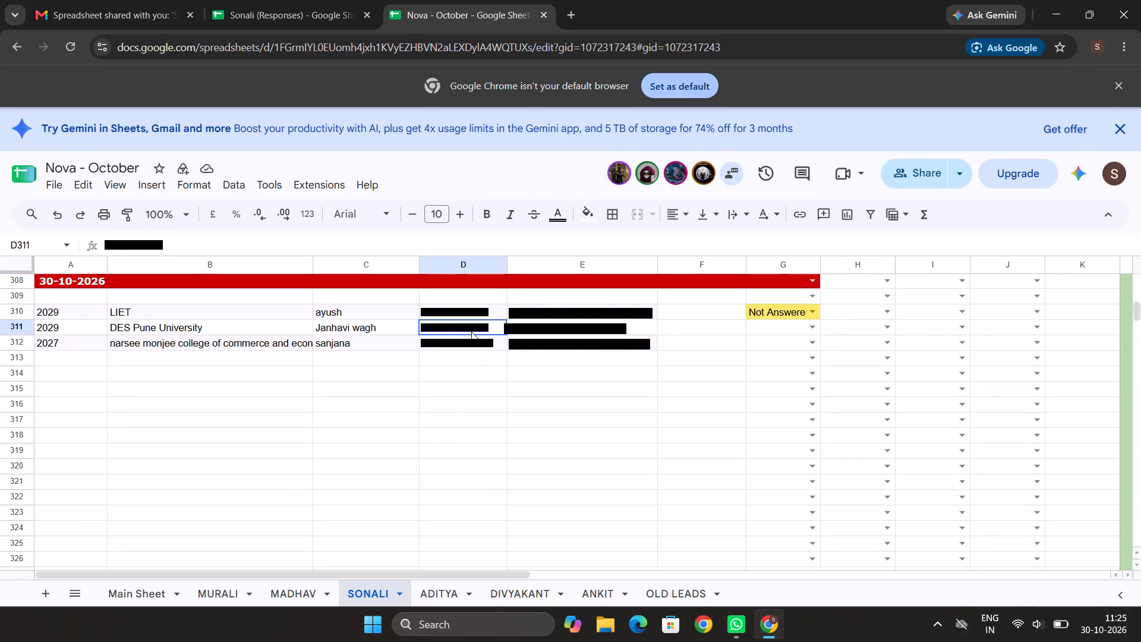
key(ctrl+c)
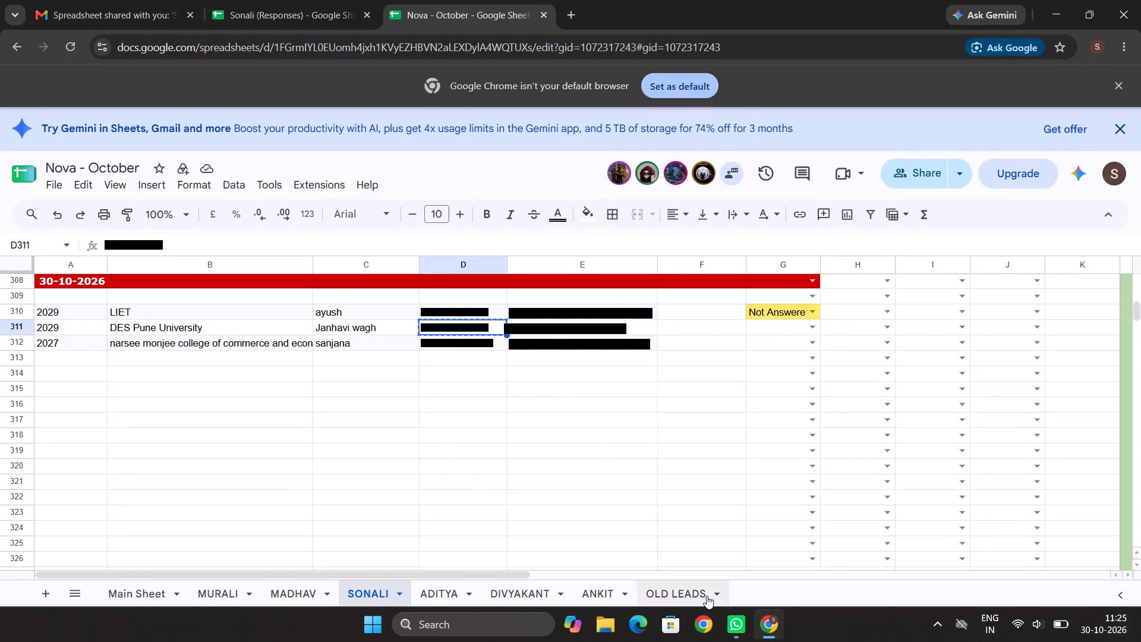
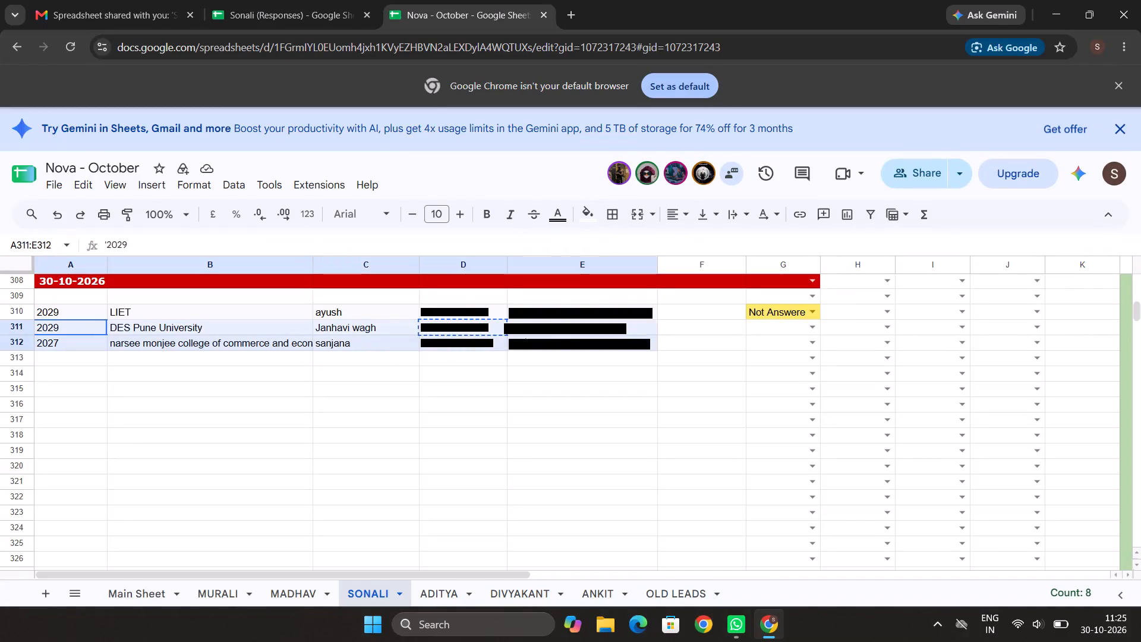
Copy the DES Pune University lead's details in columns A to E of row 311 on the SONALI sheet.
key(ctrl+c)
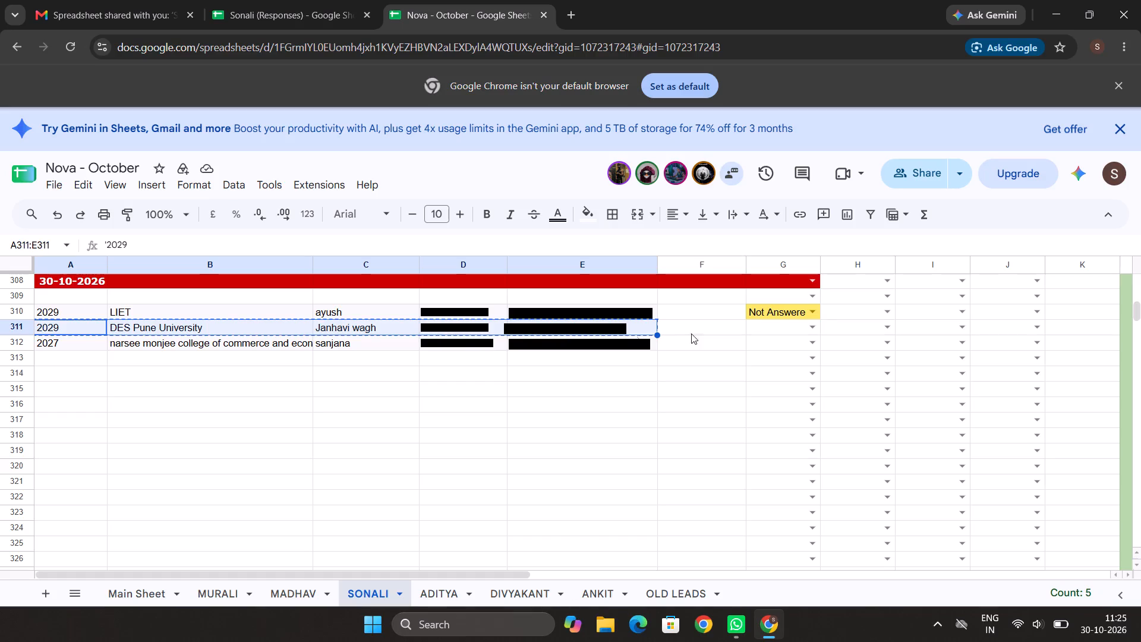
Set the call status of the LIET lead in cell G310 to Switched off.
click(811, 311)
scroll(754, 498, down, 1)
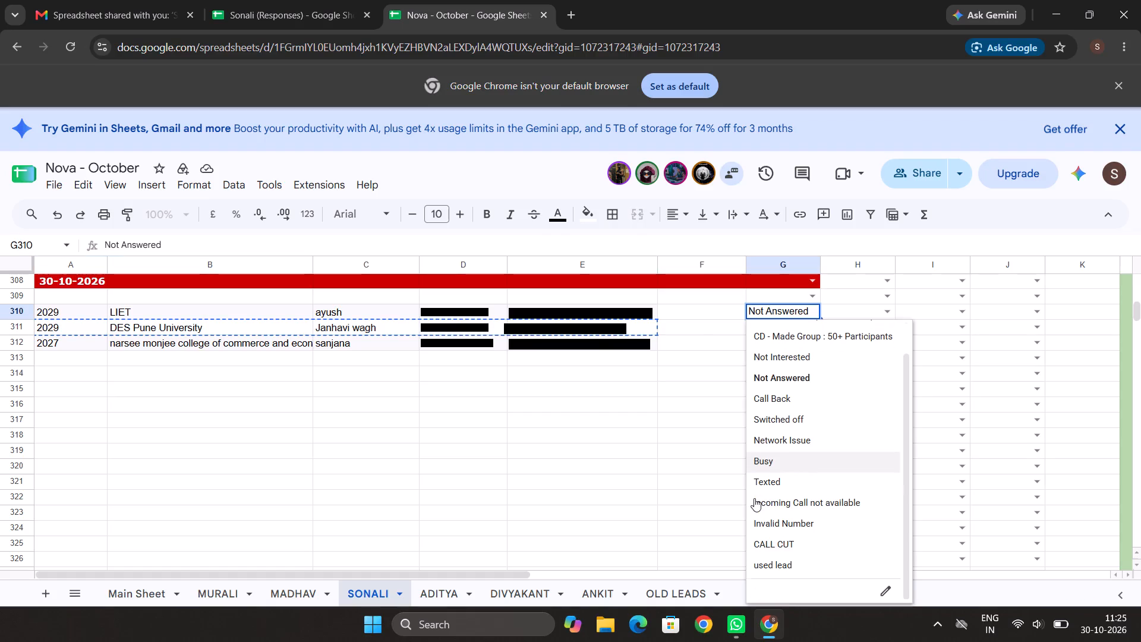
scroll(754, 498, down, 1)
scroll(754, 498, up, 1)
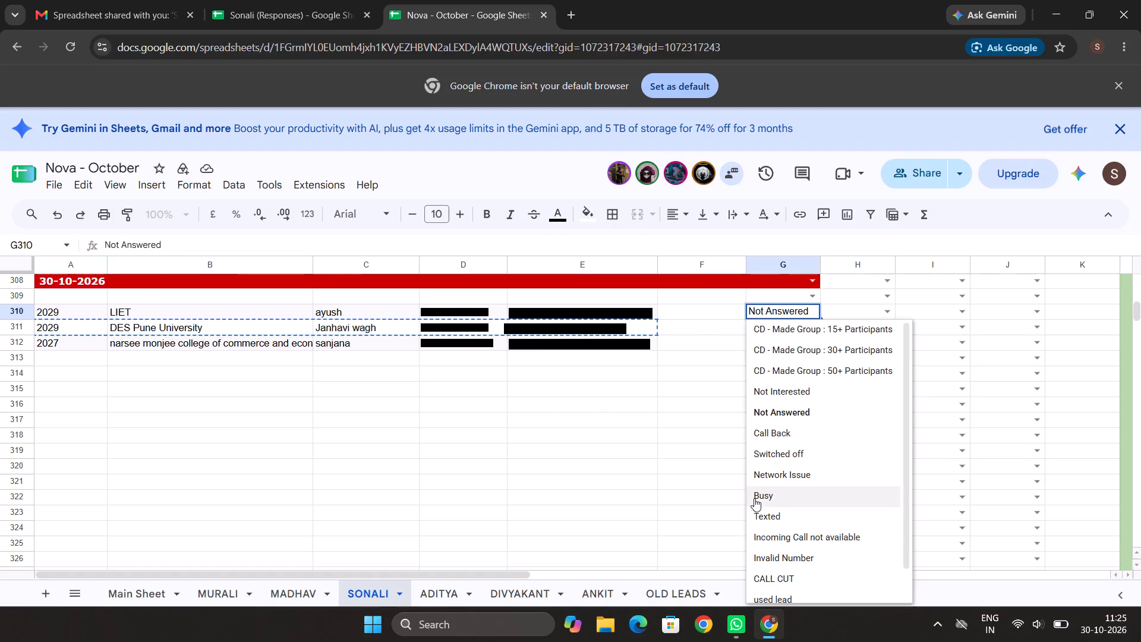
scroll(754, 498, down, 1)
click(770, 420)
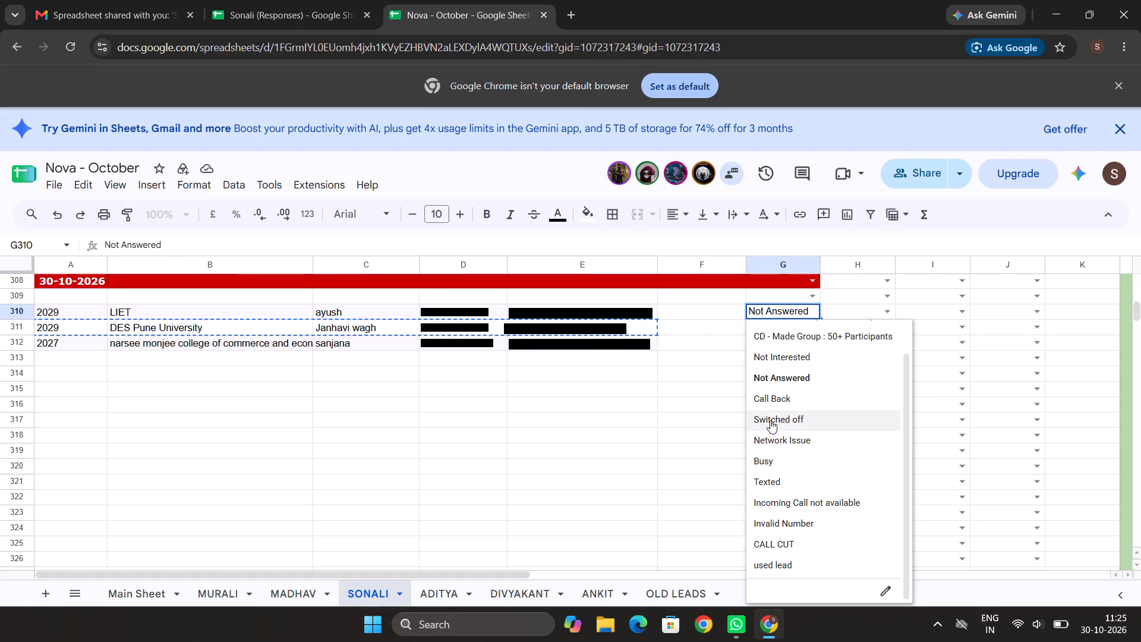
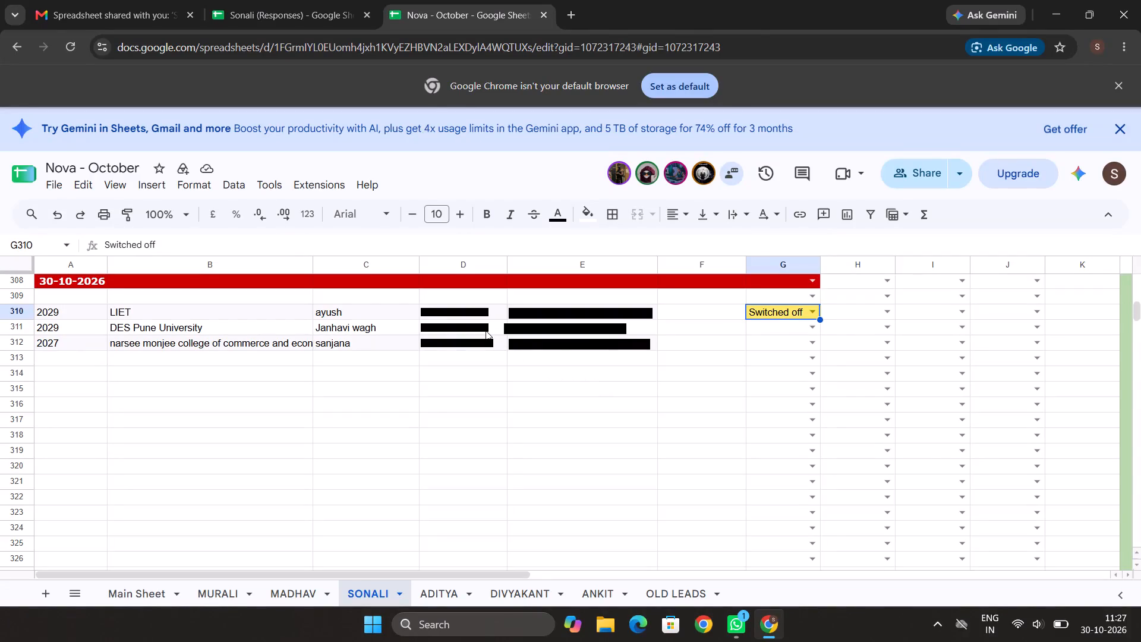
Copy the phone number of the DES Pune University lead in row 311 of the SONALI sheet.
click(486, 331)
key(ctrl+c)
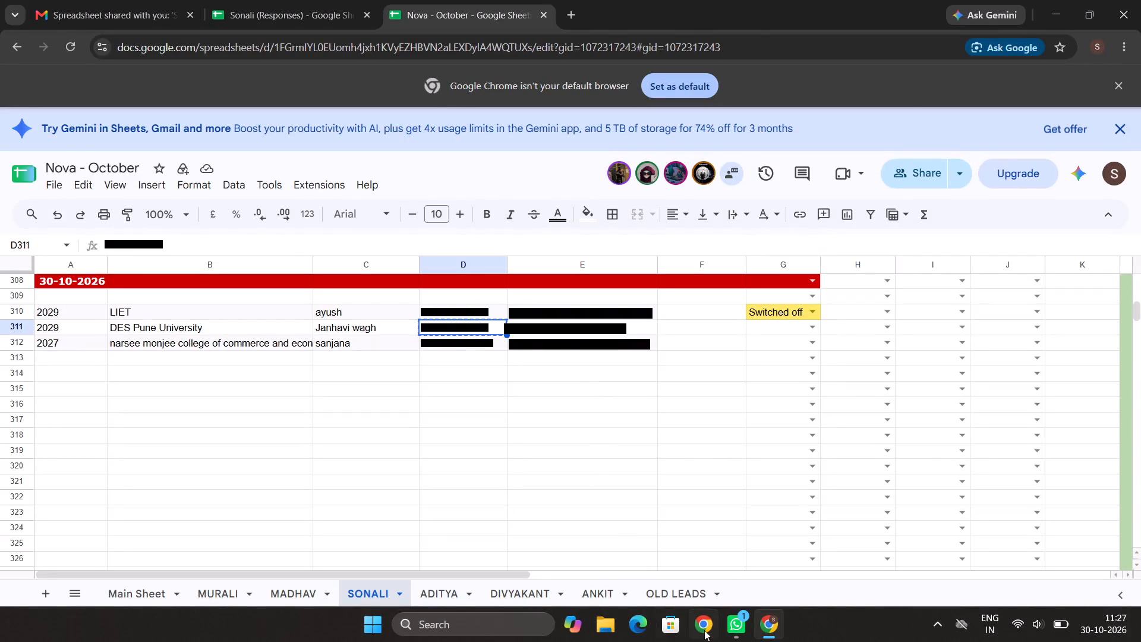
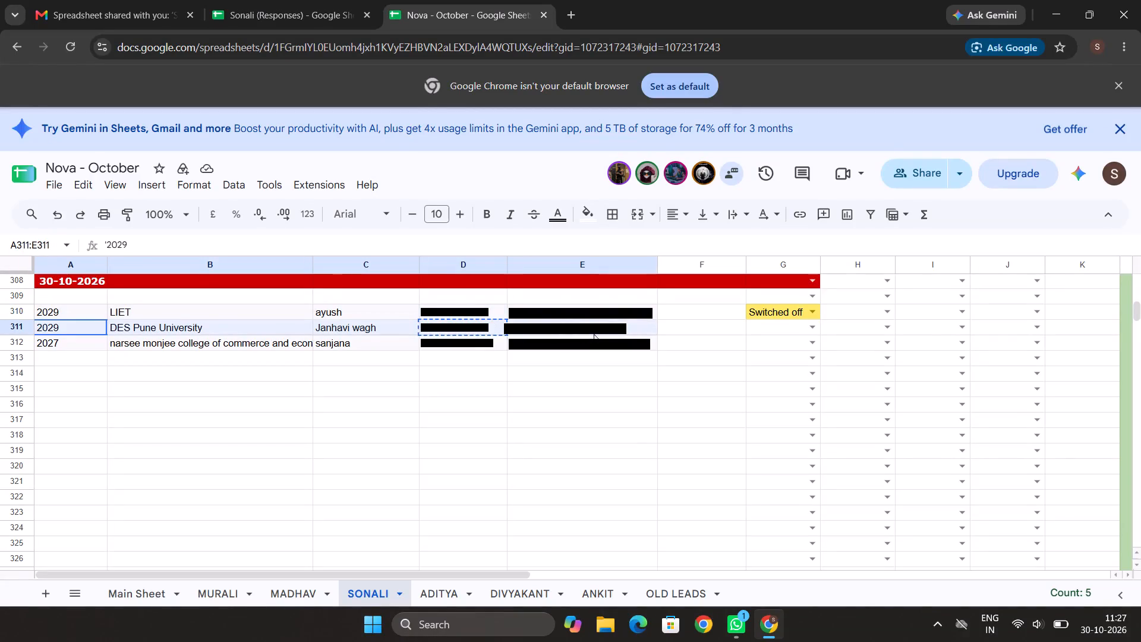
Copy columns A to E of the DES Pune University lead in row 311 of the SONALI sheet.
key(ctrl+c)
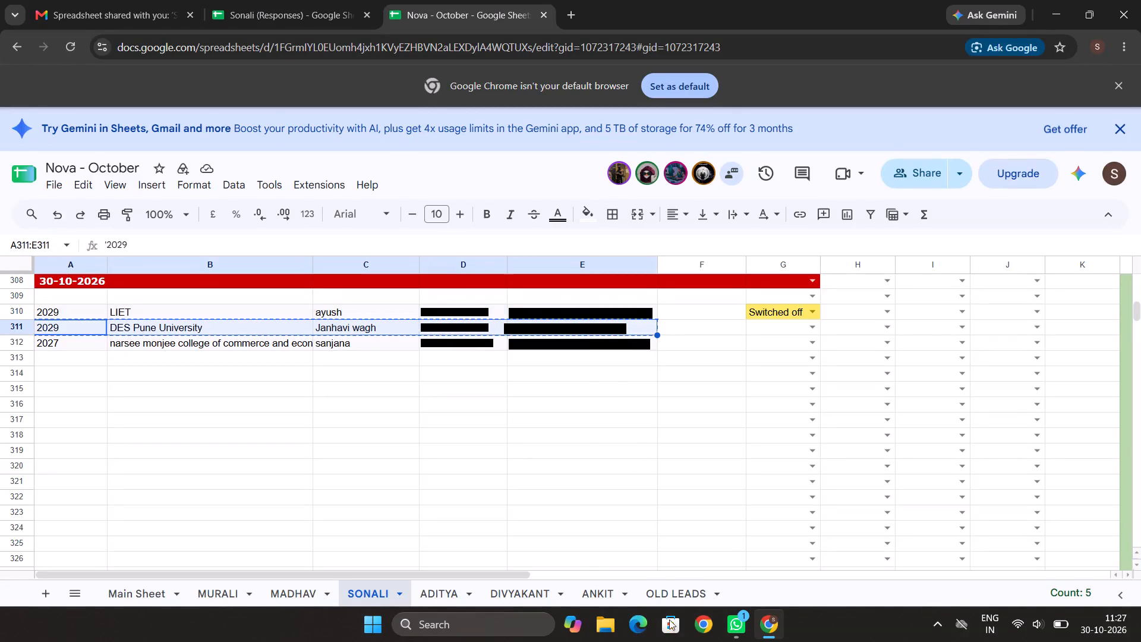
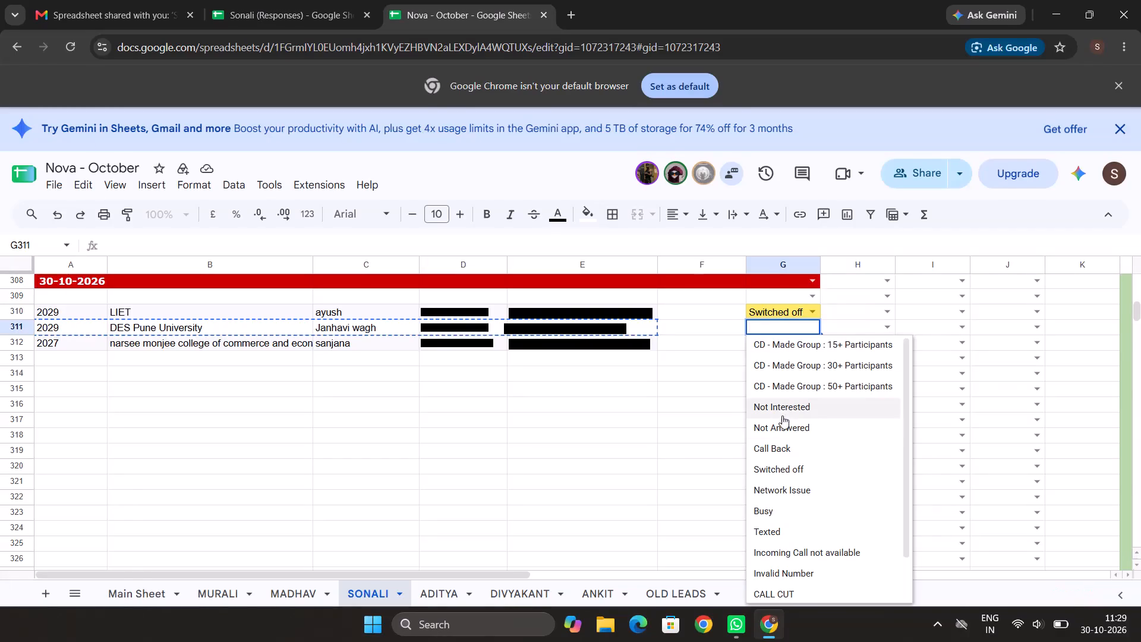
Set the call status in G311 to Not Interested for the DES Pune University lead under 30-10-2026 in the SONALI sheet.
click(779, 410)
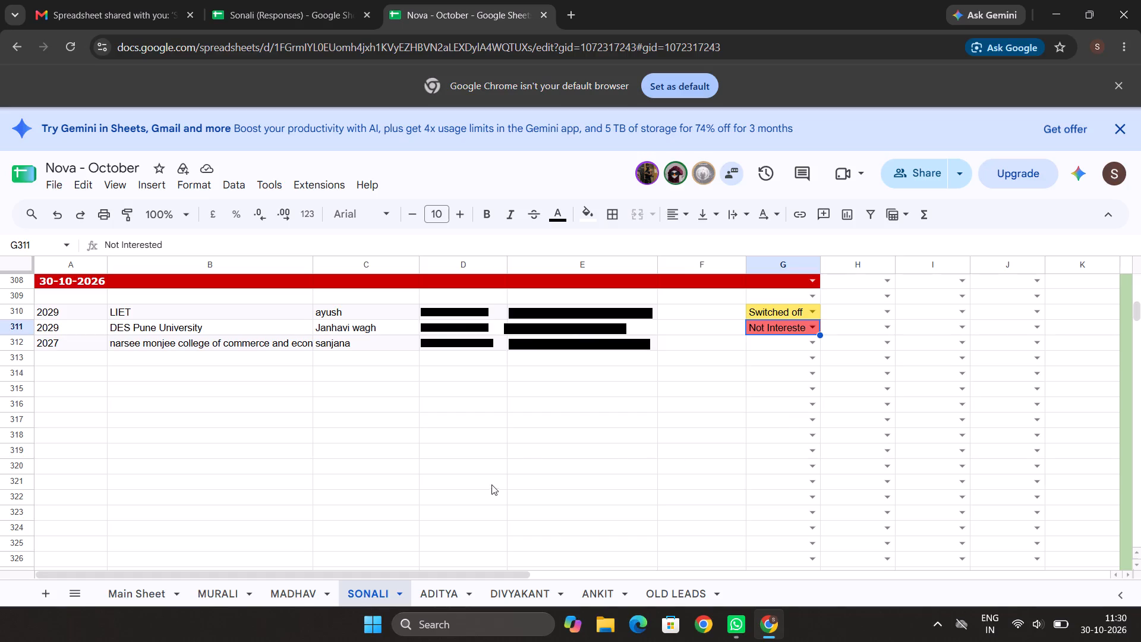
Select college name cell B312 of the third lead under 30-10-2026 in the SONALI sheet.
click(220, 342)
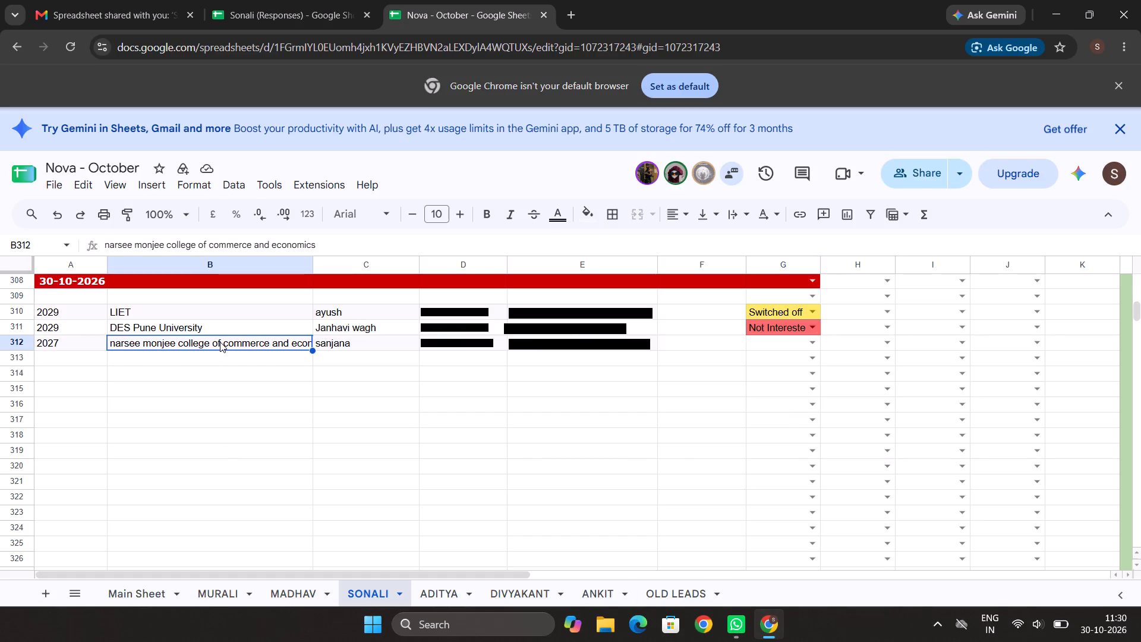
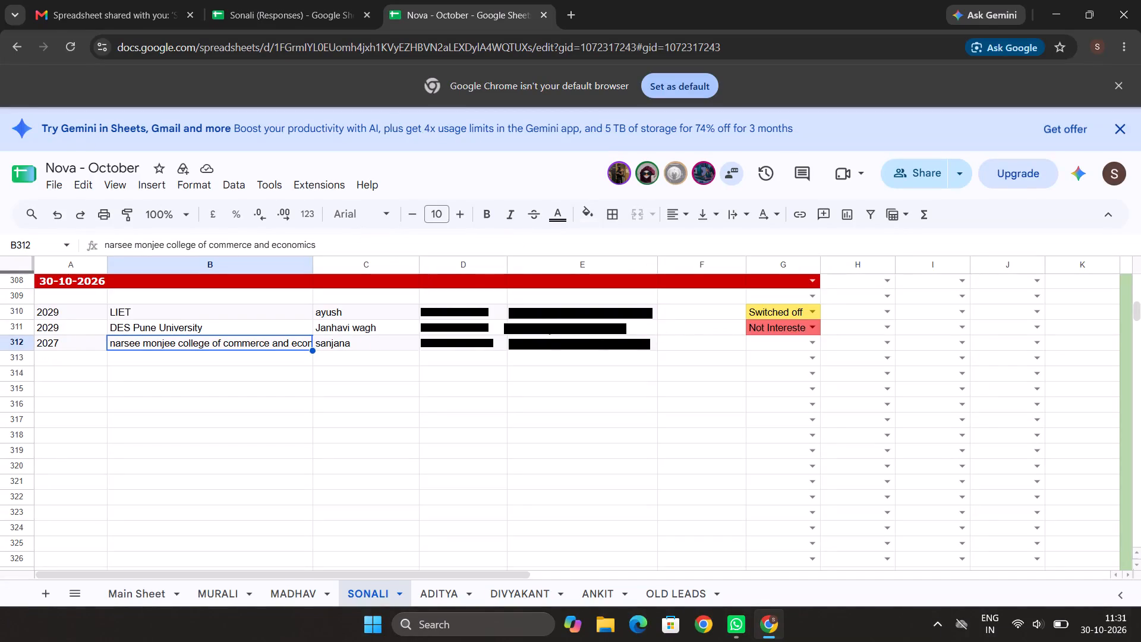
Set the column G status of the narsee monjee college lead in row 312 of the SONALI sheet to Not Answered.
click(811, 343)
click(768, 440)
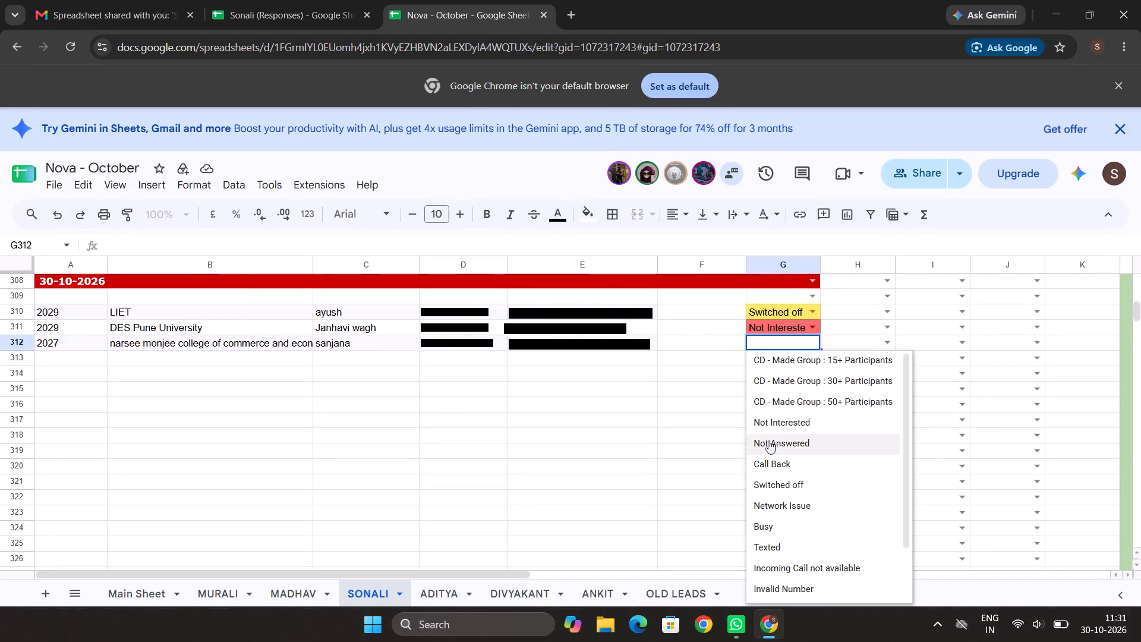
Check the 30-10-2026 lead assignments in the Main Sheet, and return to the 30-10-2026 section of the SONALI sheet.
click(131, 597)
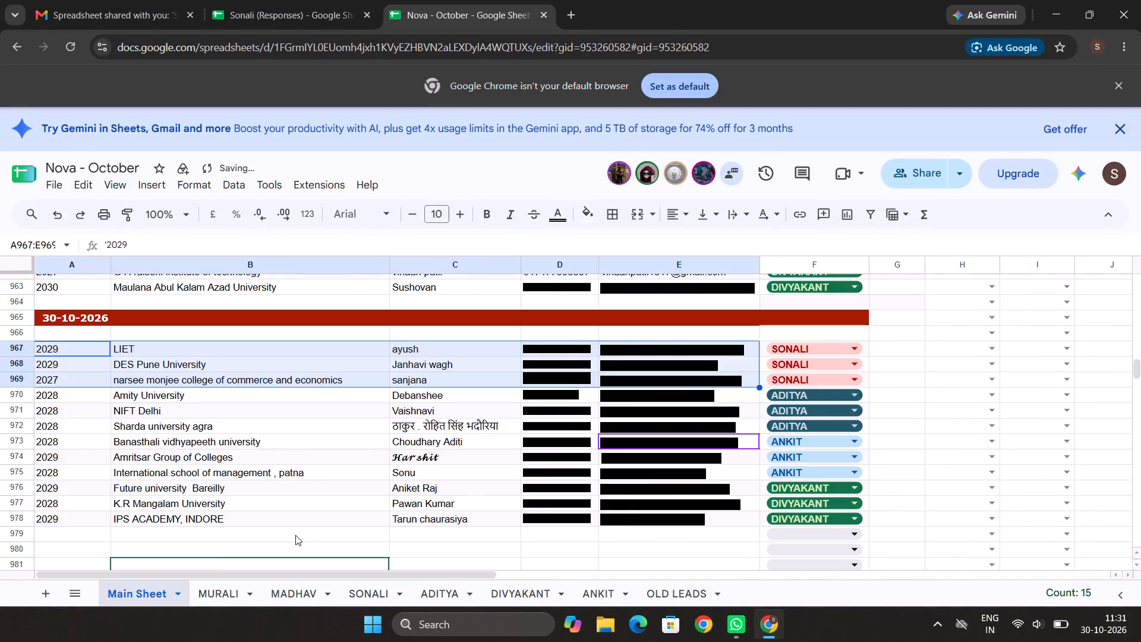
scroll(295, 535, down, 1)
scroll(295, 535, up, 2)
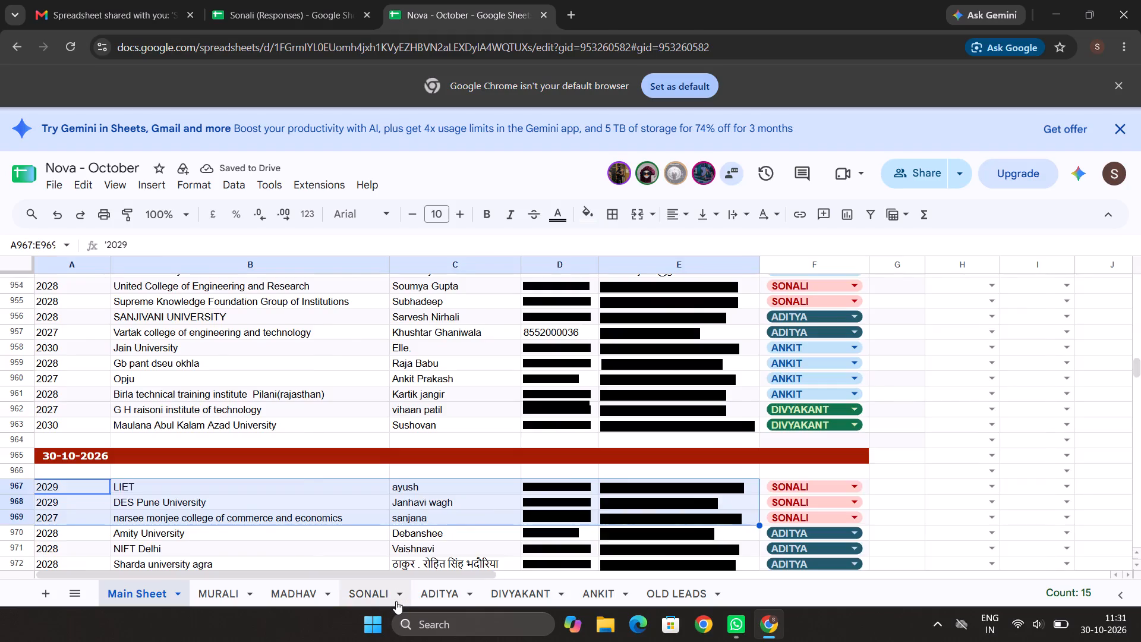
click(396, 601)
scroll(384, 542, up, 2)
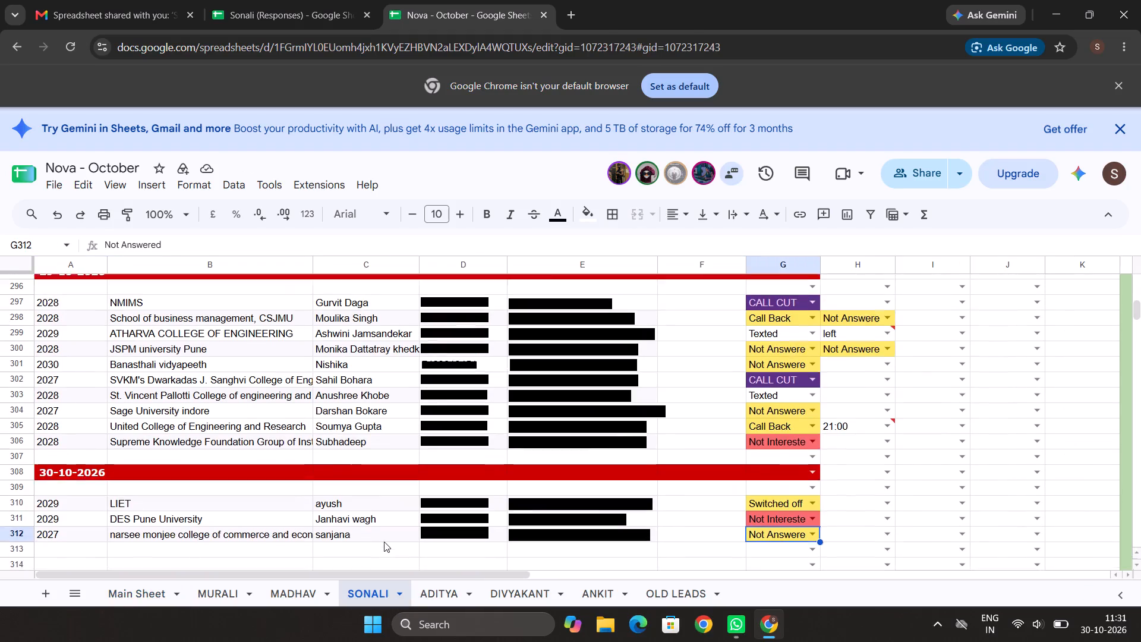
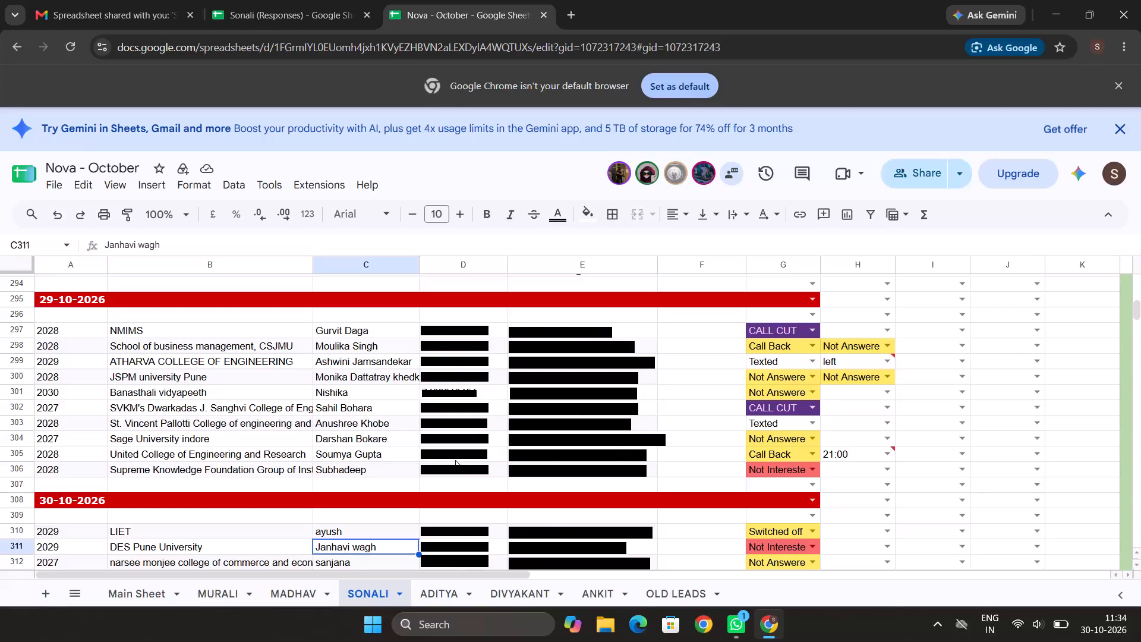
Copy the phone number in cell D305 for the United College of Engineering and Research lead under 29-10-2026.
click(455, 460)
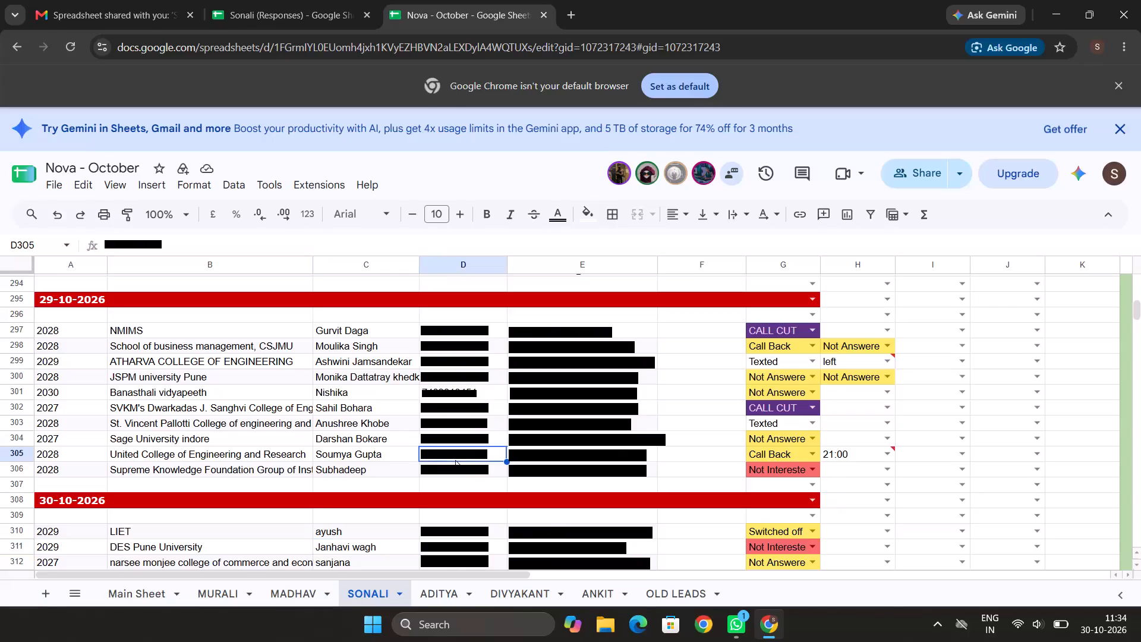
key(ctrl+c)
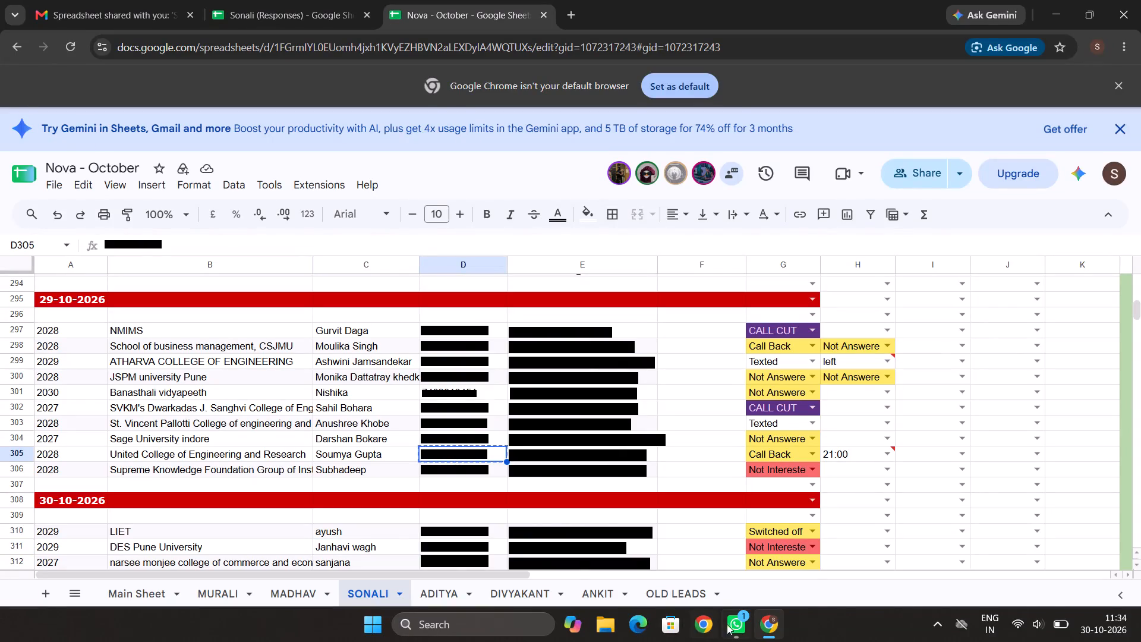
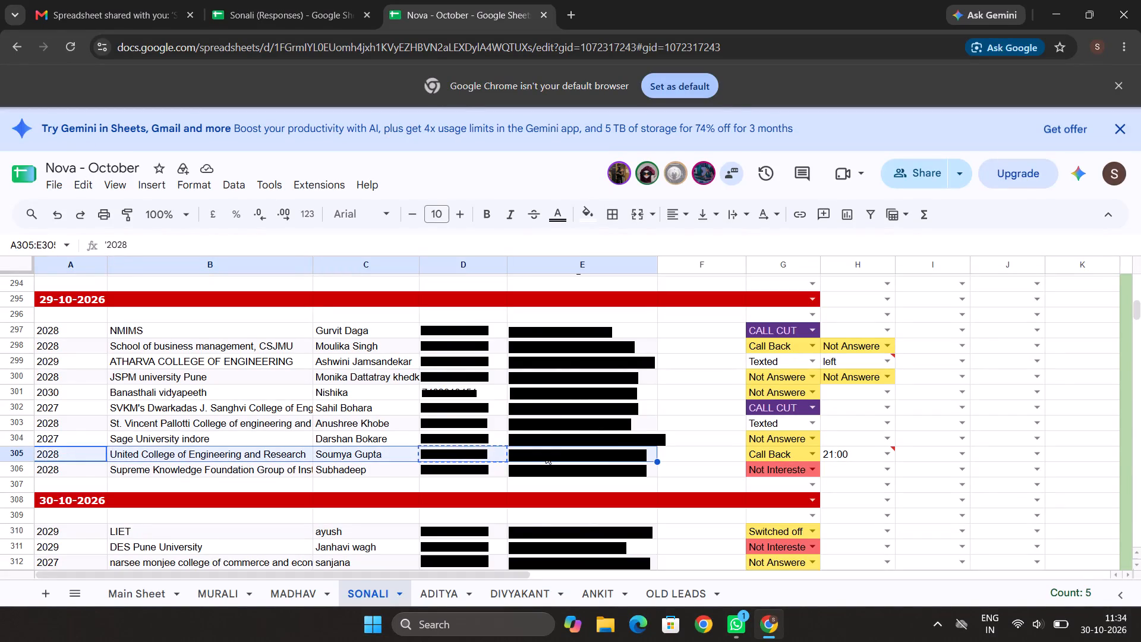
Copy columns A to E of the United College of Engineering and Research lead in row 305, under 29-10-2026 in the SONALI sheet.
key(ctrl+c)
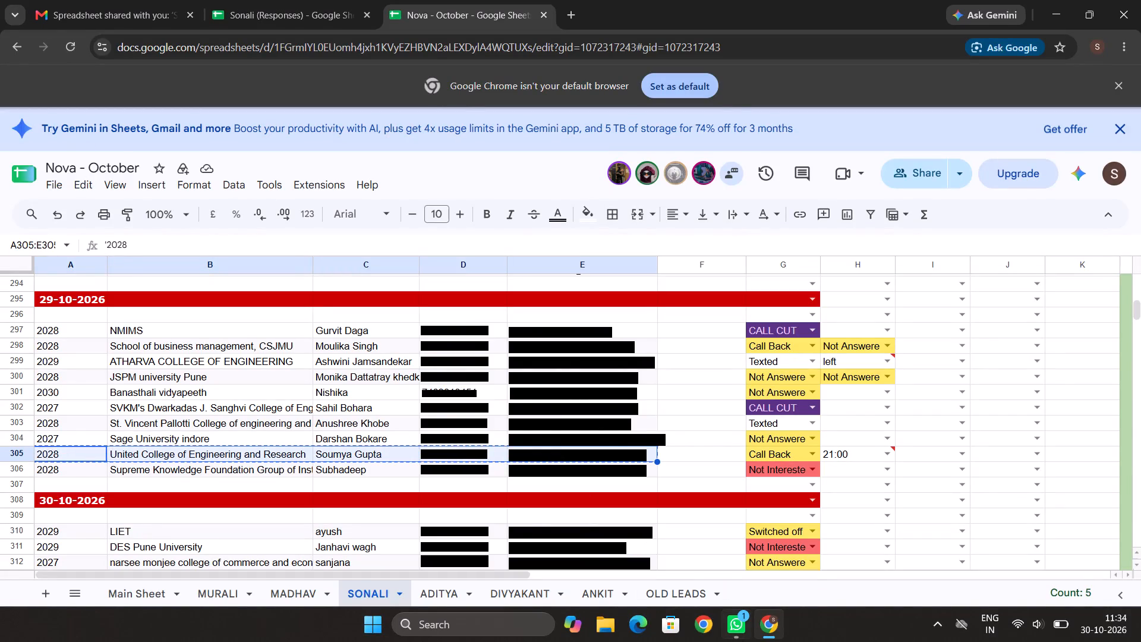
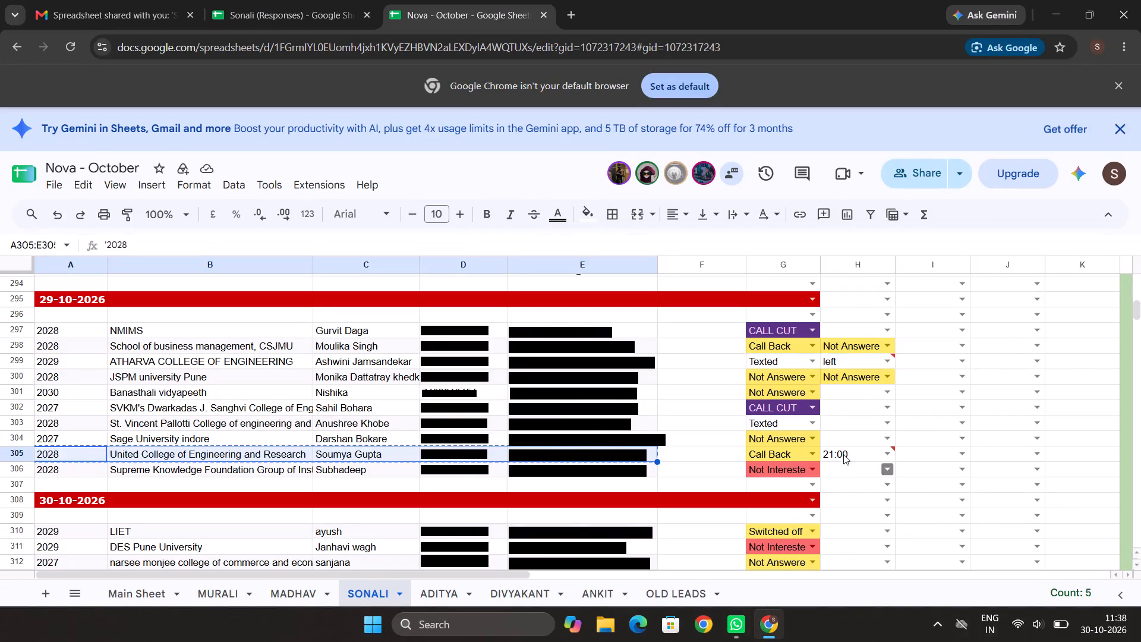
Replace the column H entry of the United College of Engineering and Research lead in row 305 with Texted.
click(843, 454)
key(BackSpace)
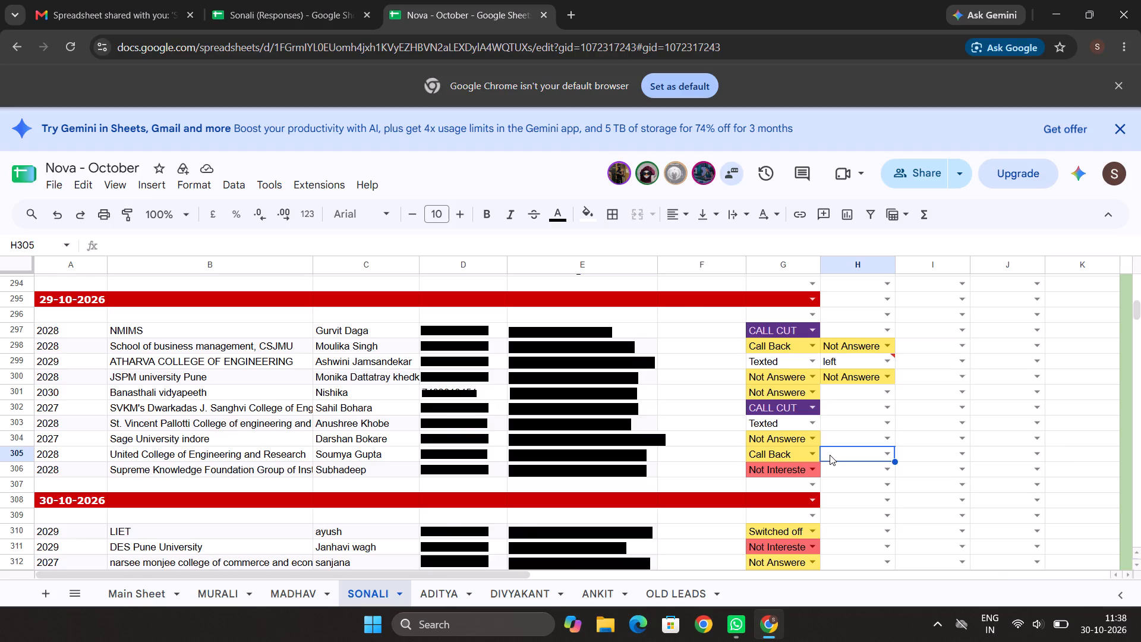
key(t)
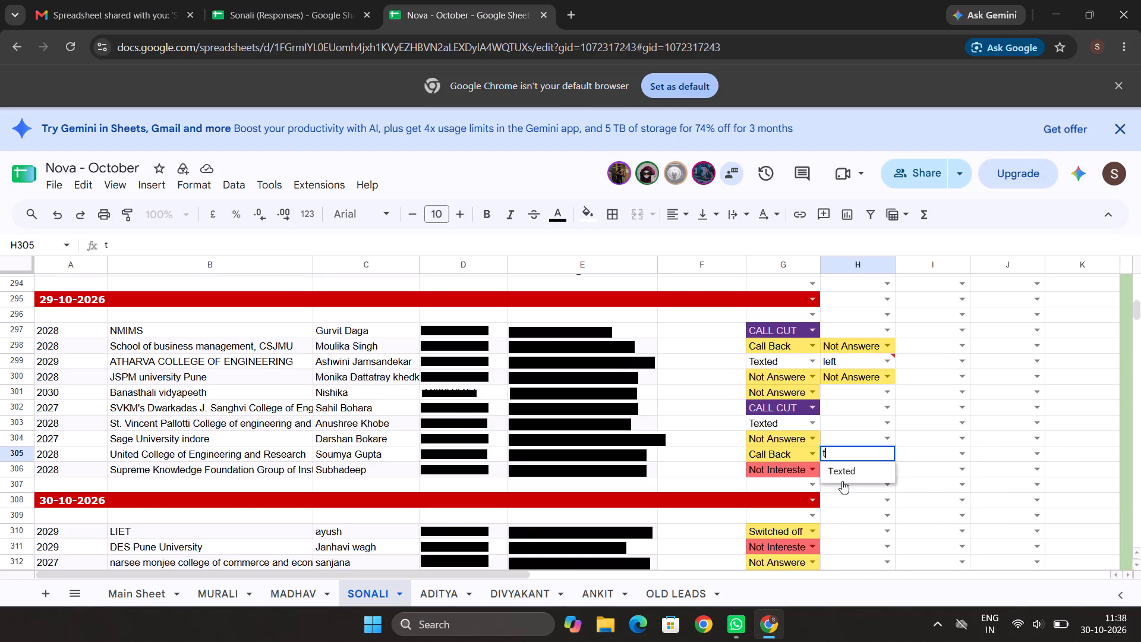
click(846, 476)
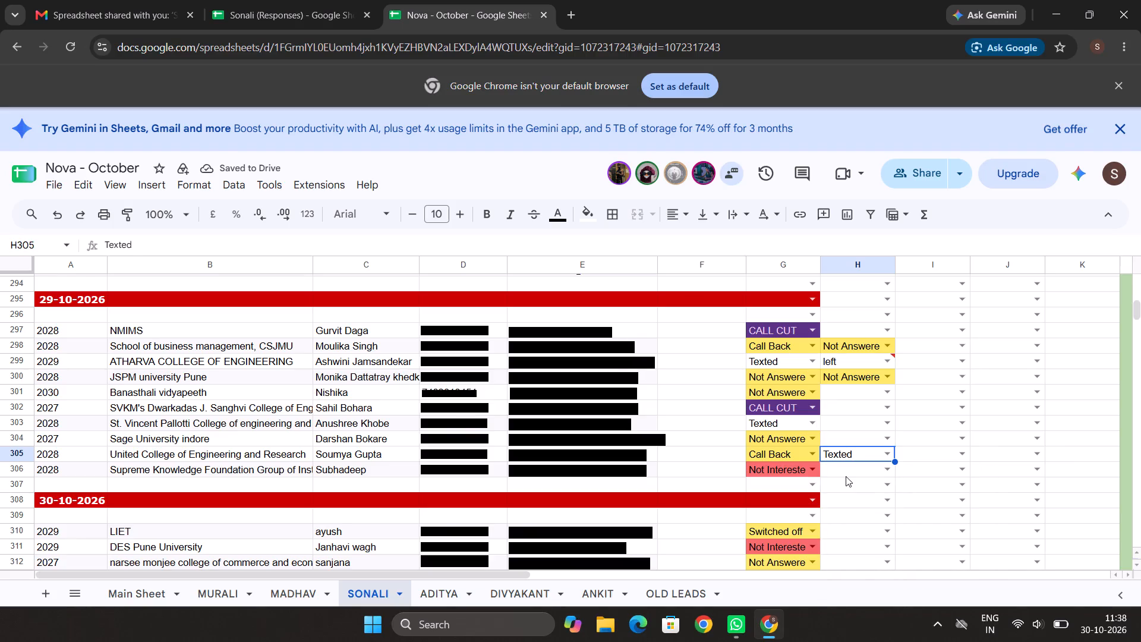
Copy the column D contact number of the Sage University indore lead in row 304.
click(442, 441)
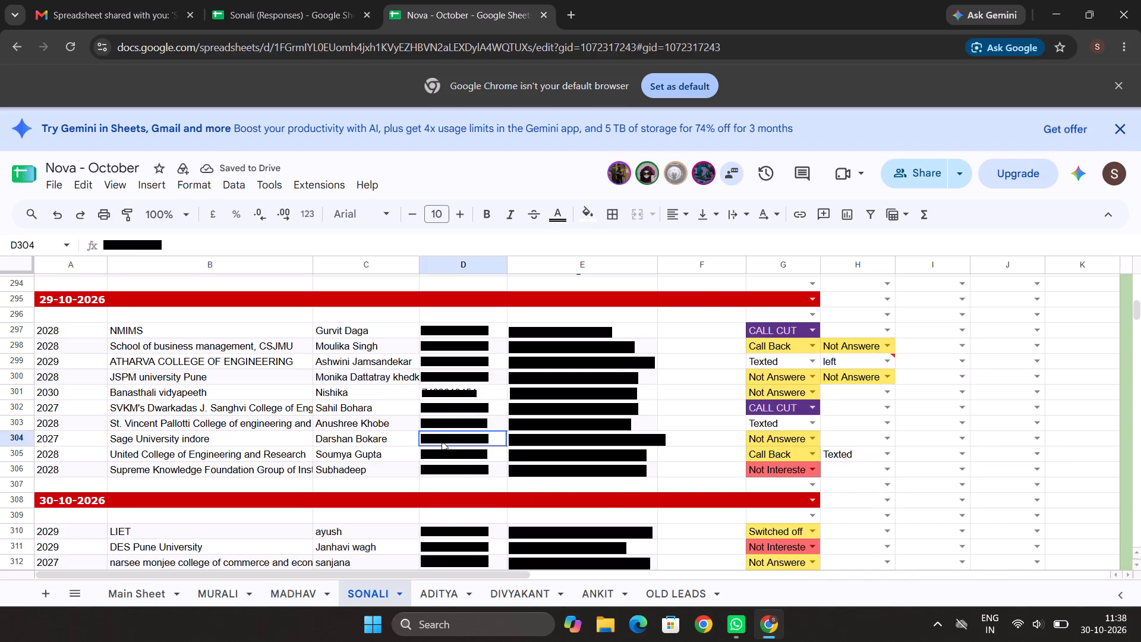
key(ctrl+c)
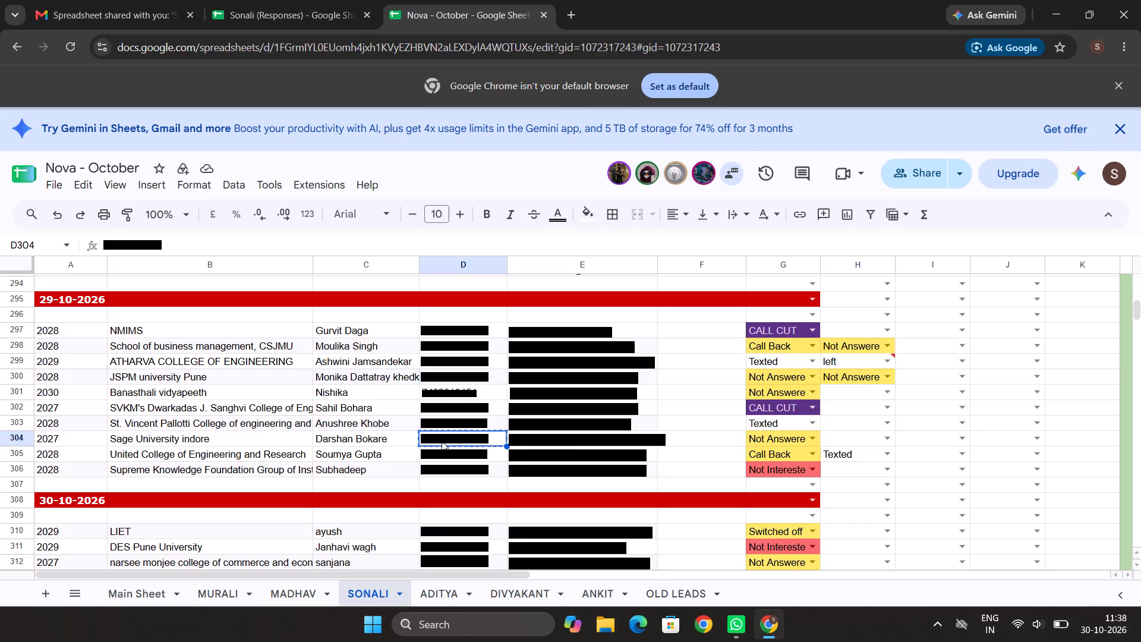
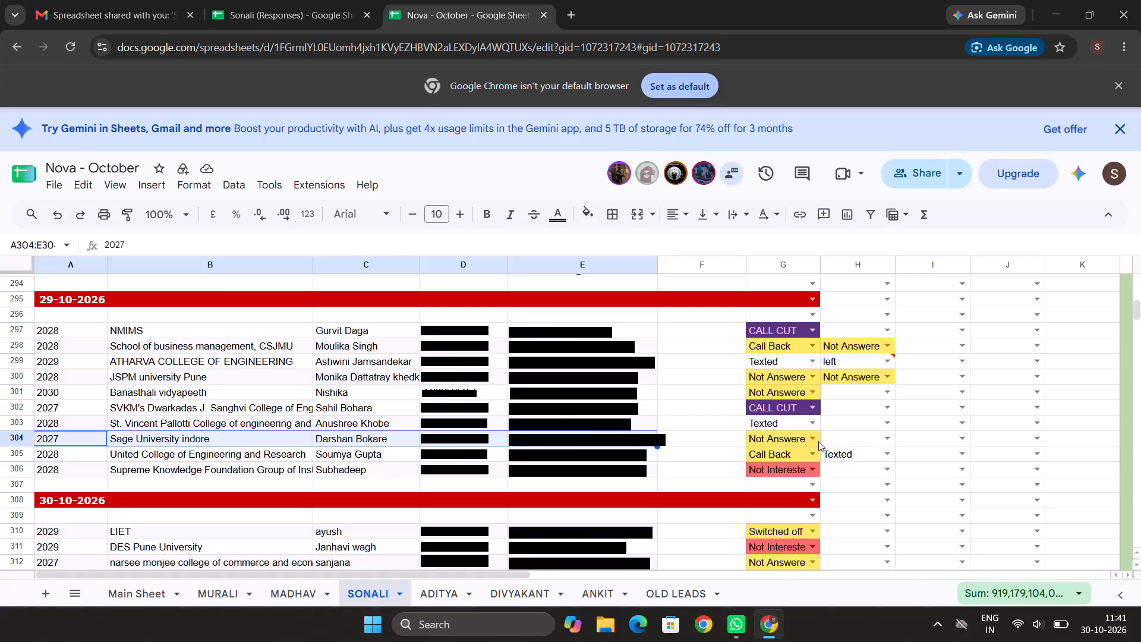
Set the column G status of the Sage University indore lead in row 304 to Texted.
click(818, 441)
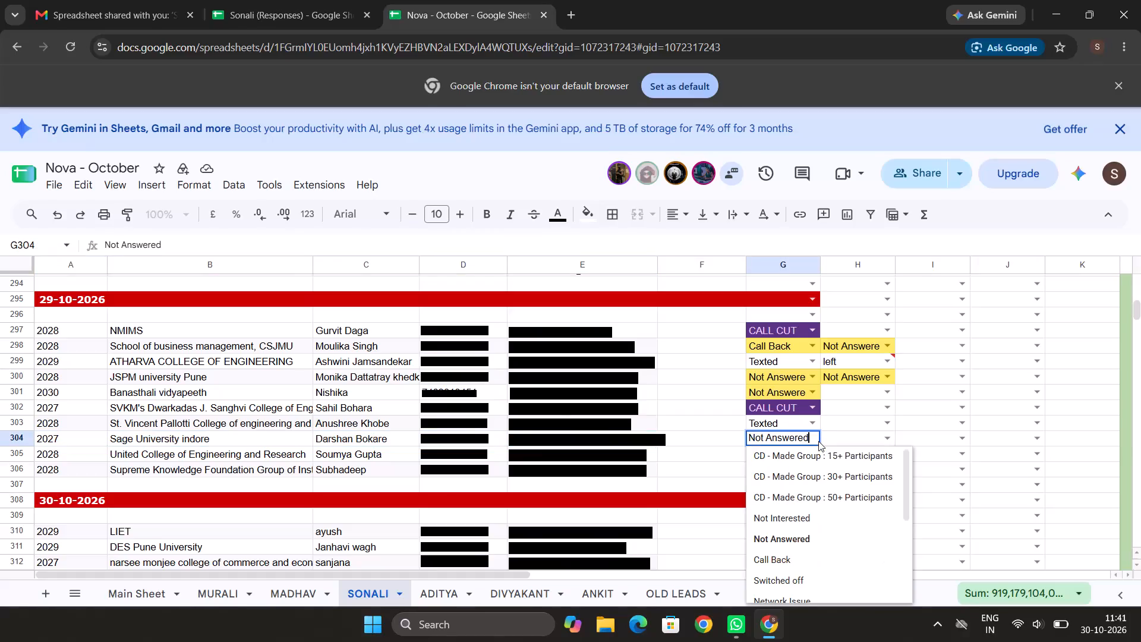
scroll(761, 571, down, 1)
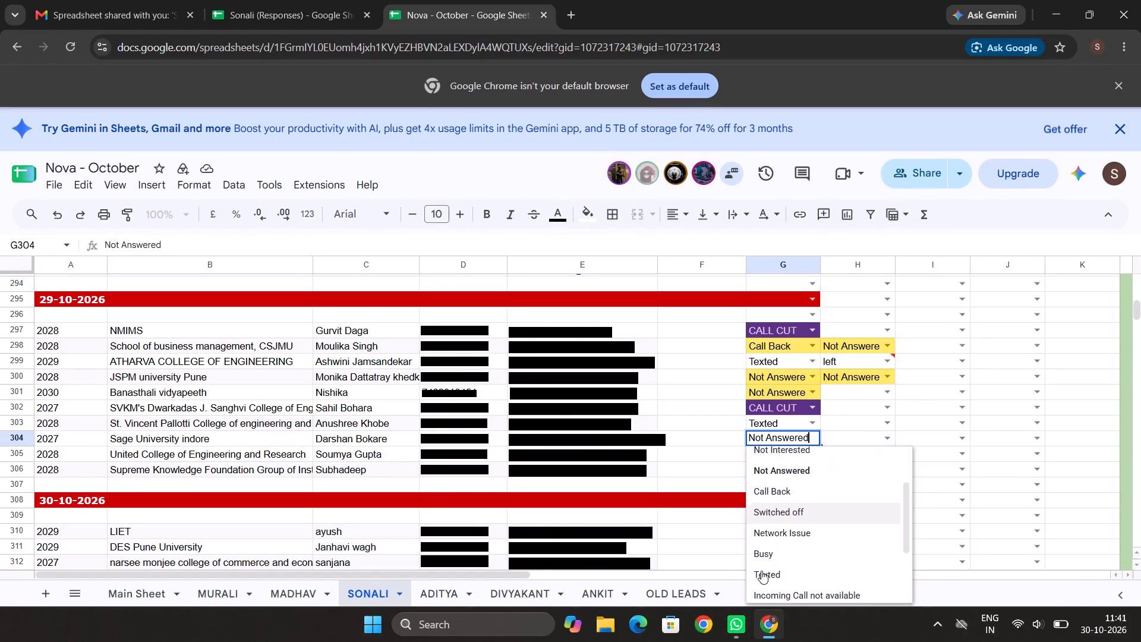
scroll(761, 571, down, 1)
click(761, 571)
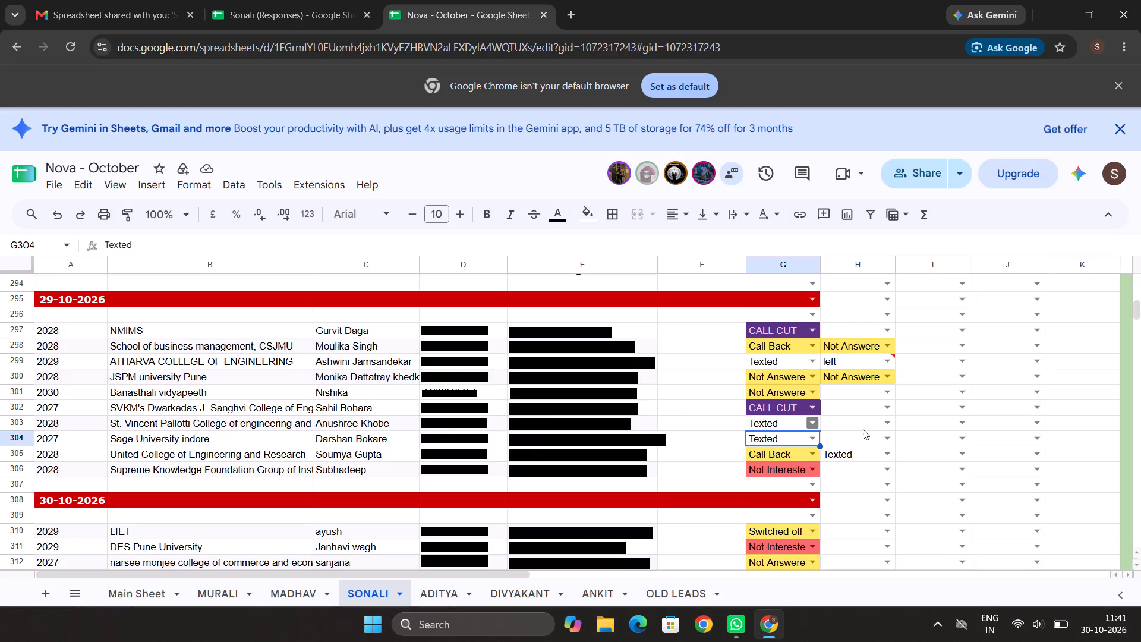
Copy the "not circulated" remark in H287 from the CSMSS CHH. SHAHU COLLEGE lead under 27-10-2026.
scroll(863, 429, up, 2)
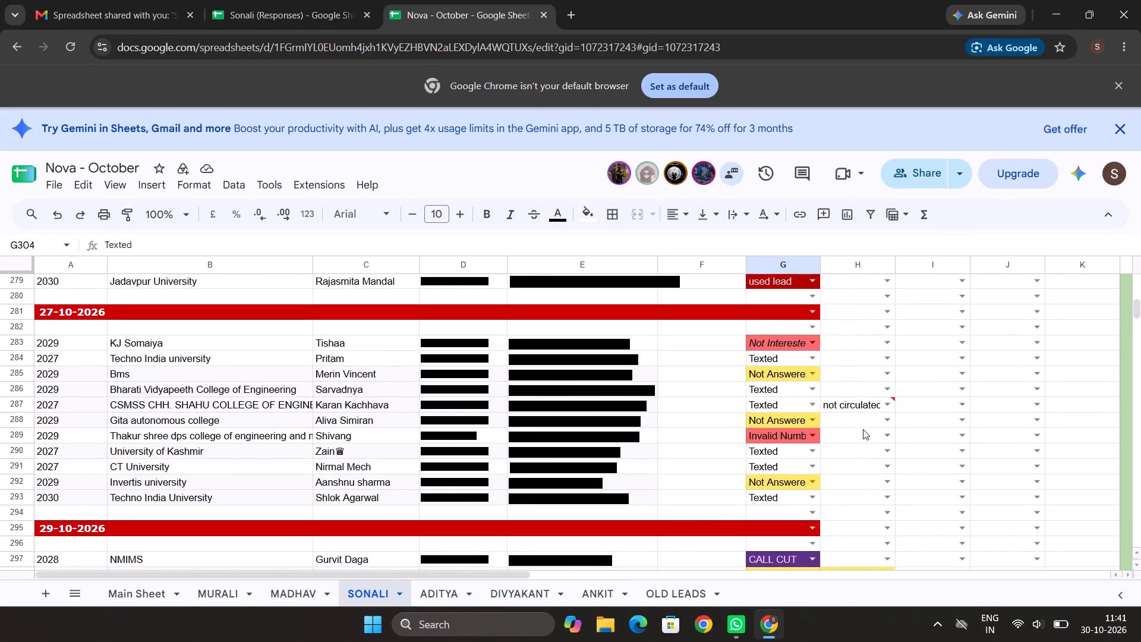
click(854, 407)
key(ctrl+c)
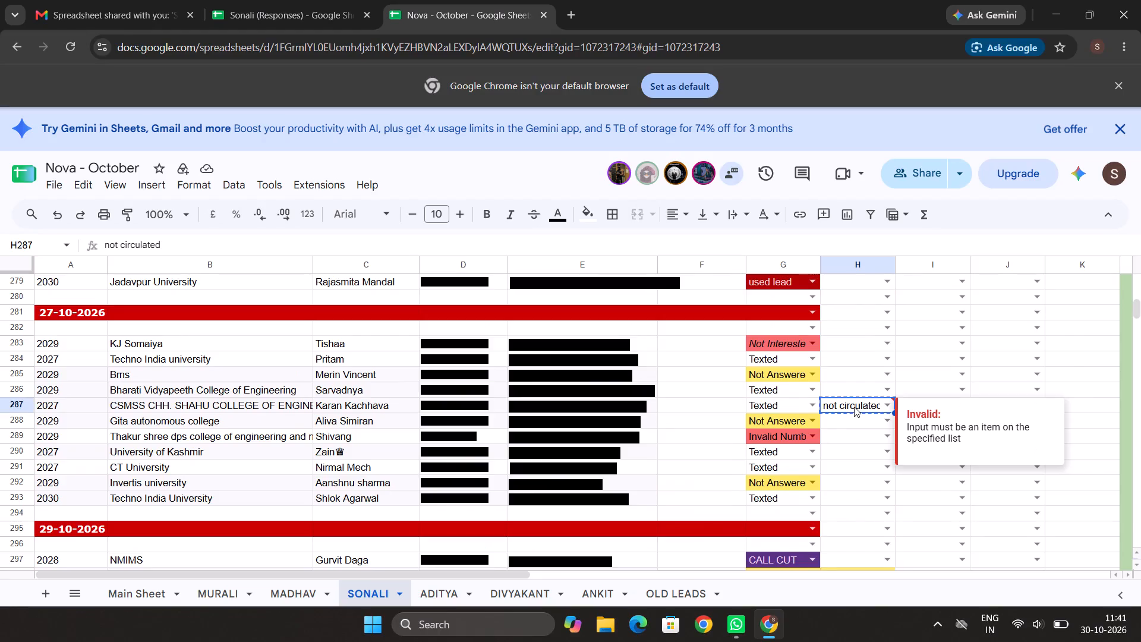
Paste the copied "not circulated" note into column H for the St. Vincent Pallotti College lead in row 303, under 29-10-2026.
scroll(854, 407, down, 3)
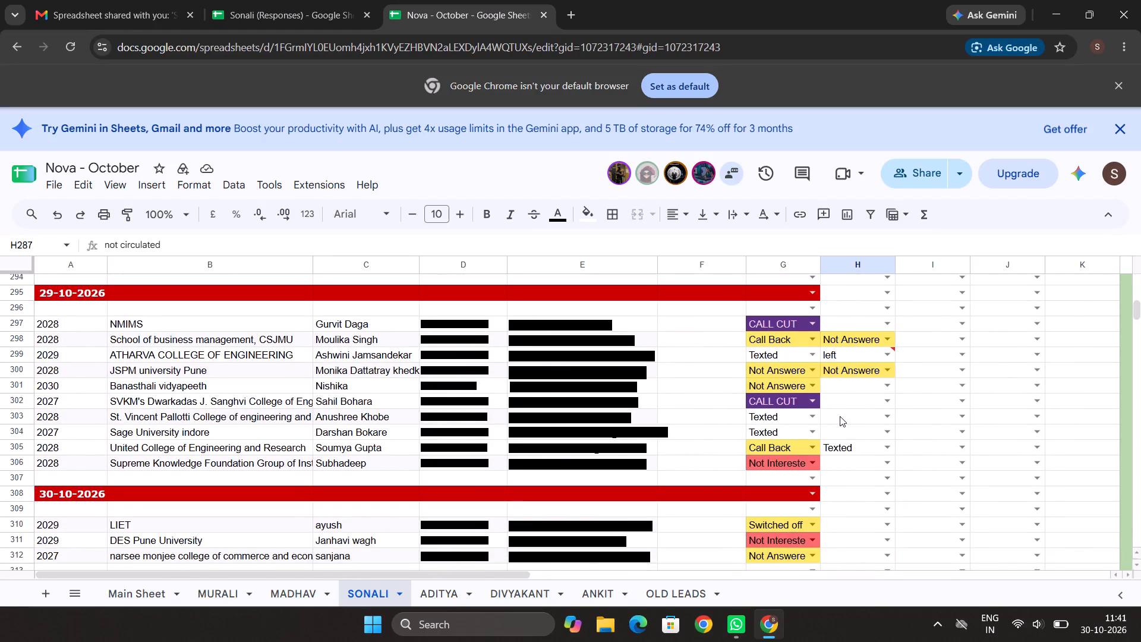
click(840, 416)
key(ctrl+v)
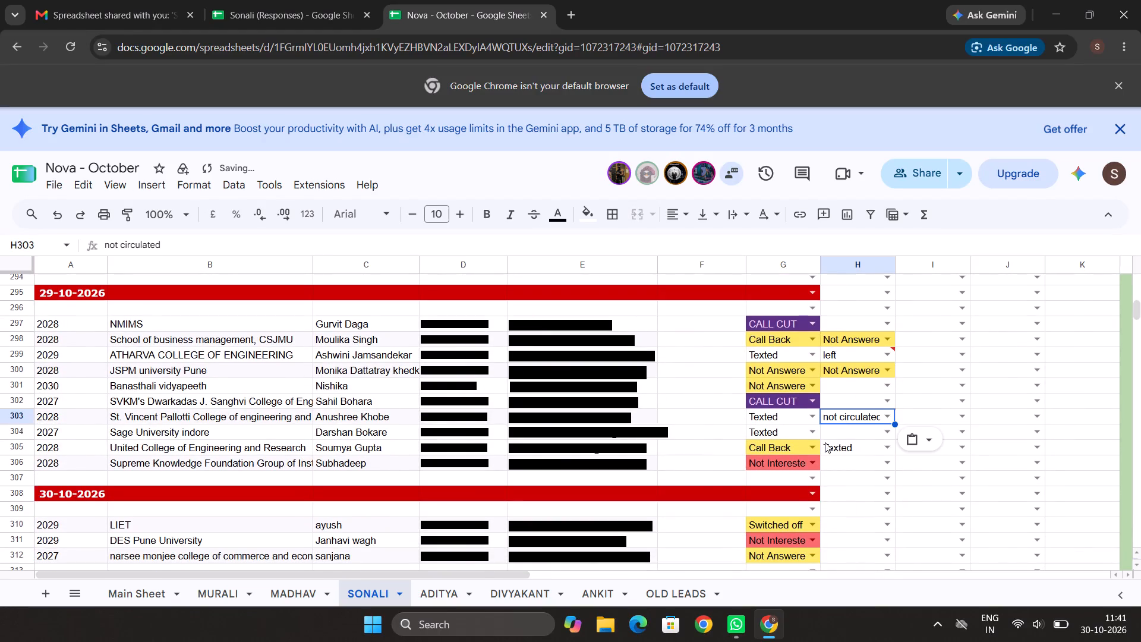
scroll(368, 436, up, 3)
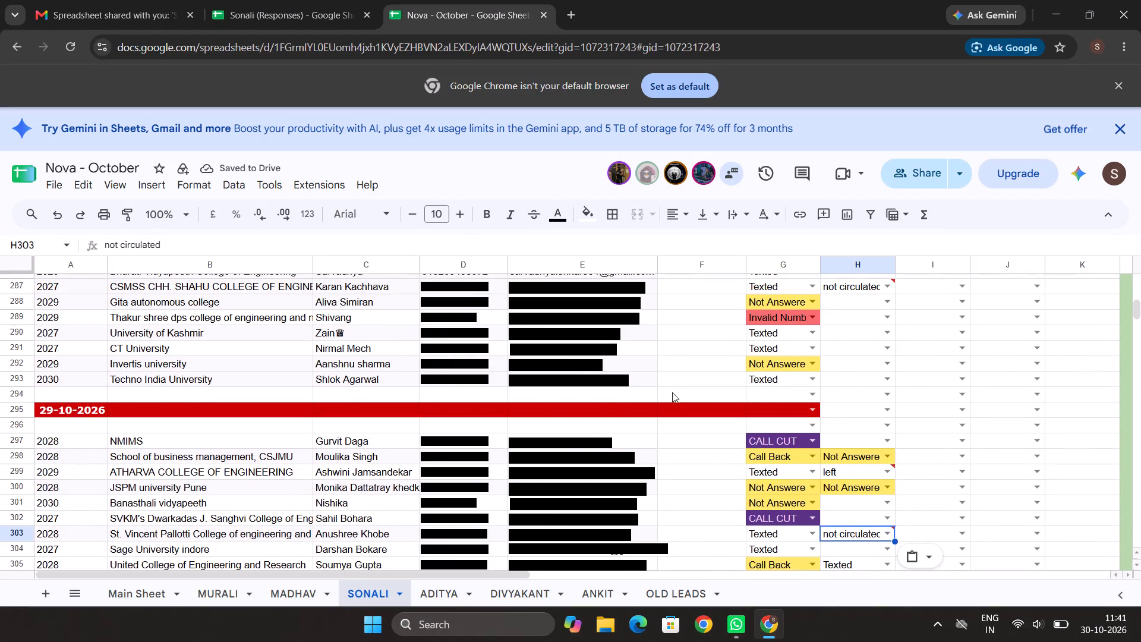
Set the column G status of the Techno India University lead in row 293 to CD - Made Group : 30+ Participants.
click(809, 380)
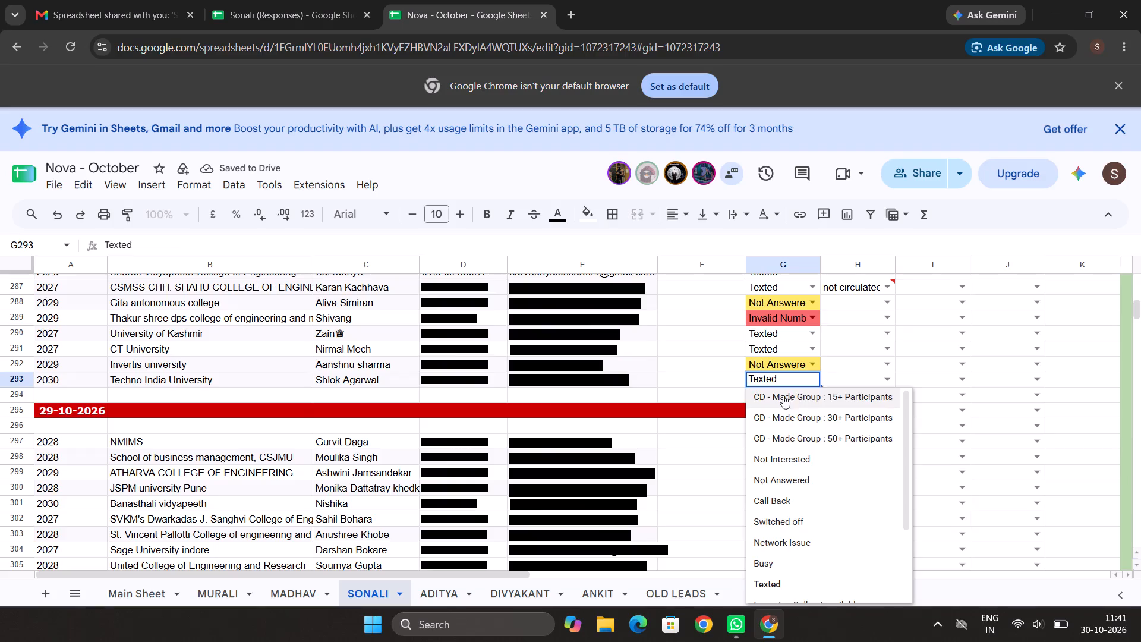
click(781, 408)
Set the column G status of the United College of Engineering and Research lead in row 305, under 29-10-2026, to Texted.
scroll(638, 373, down, 1)
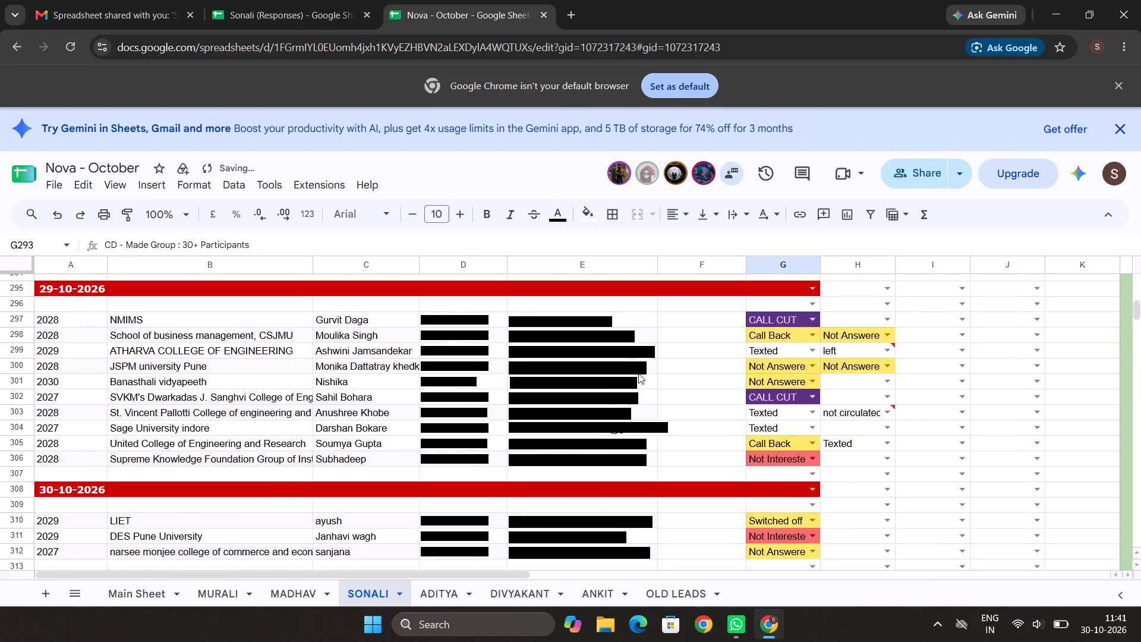
scroll(638, 373, down, 2)
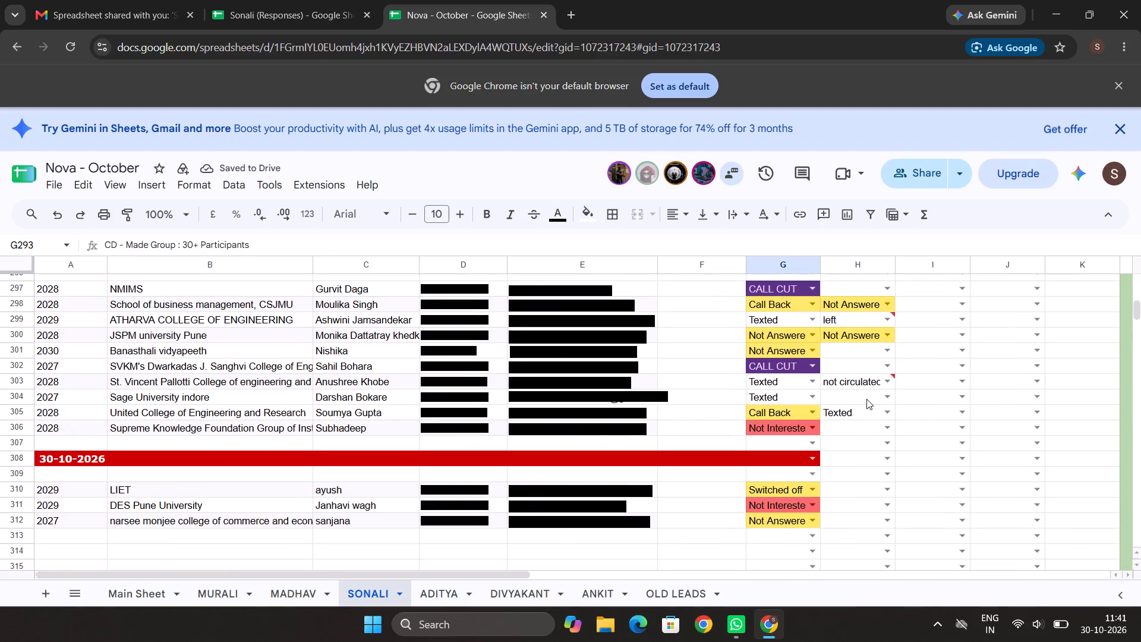
click(866, 399)
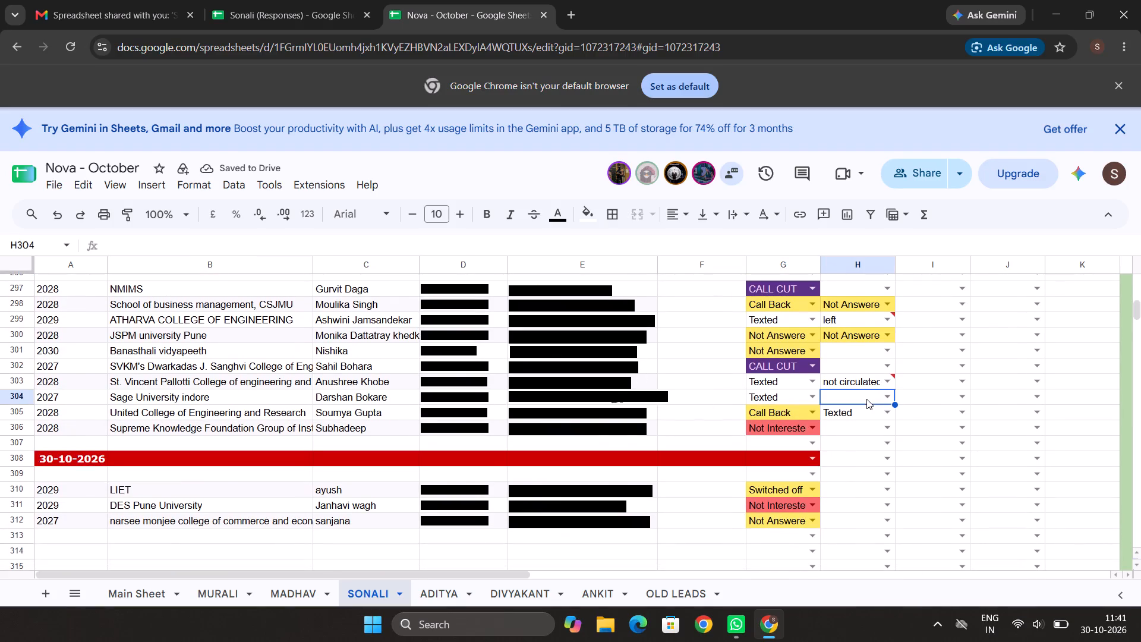
click(783, 408)
click(812, 410)
scroll(812, 410, down, 1)
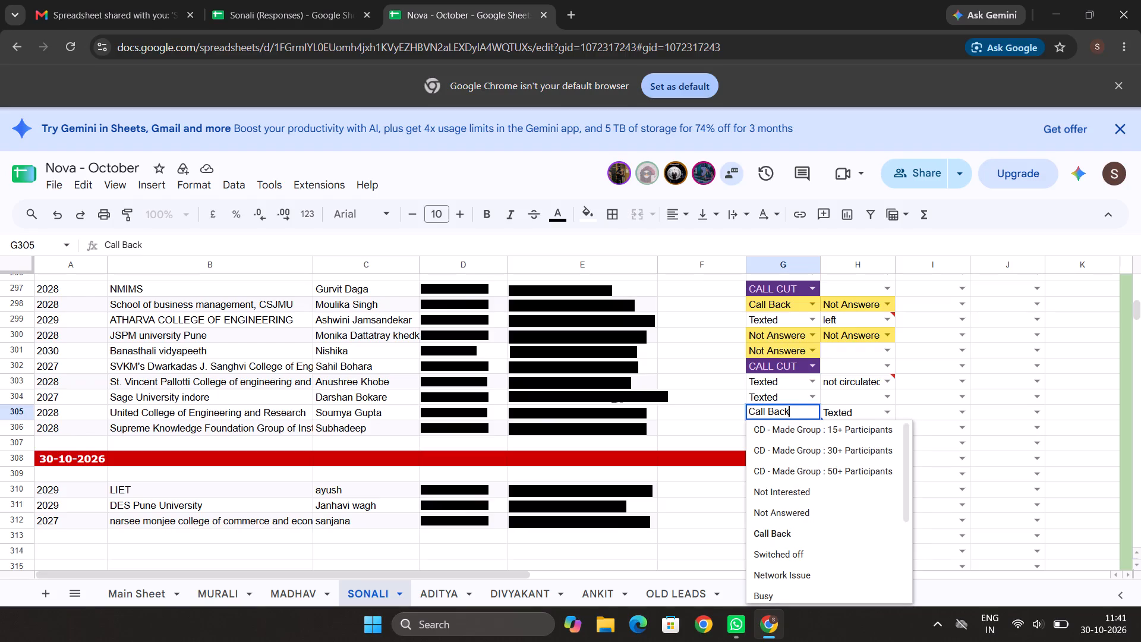
scroll(812, 410, down, 3)
scroll(770, 532, down, 1)
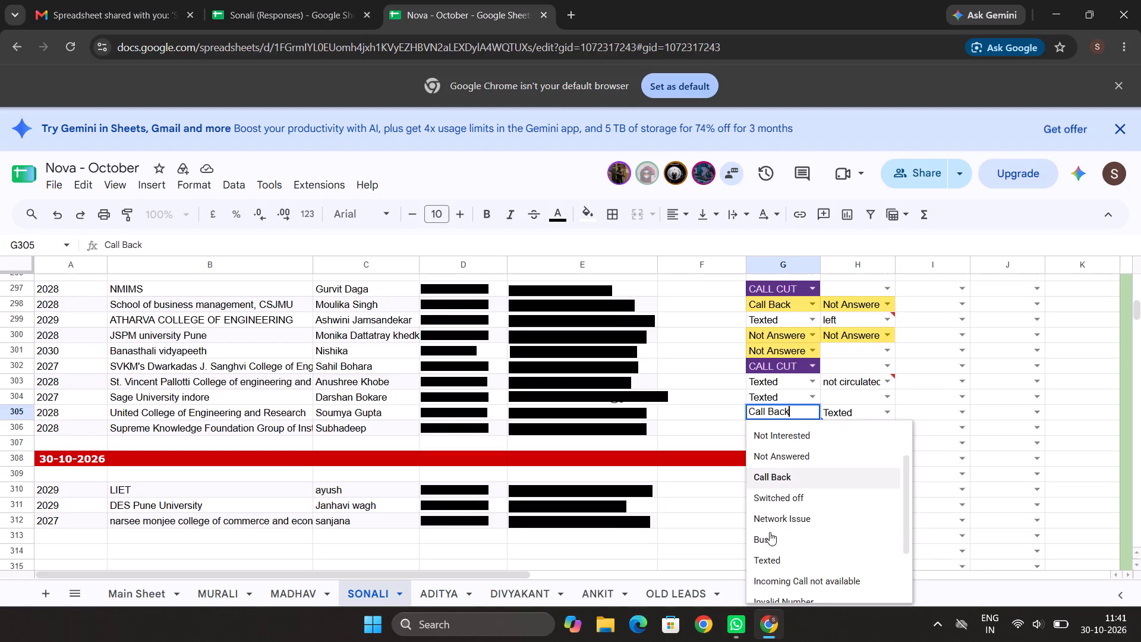
scroll(770, 532, down, 1)
click(768, 557)
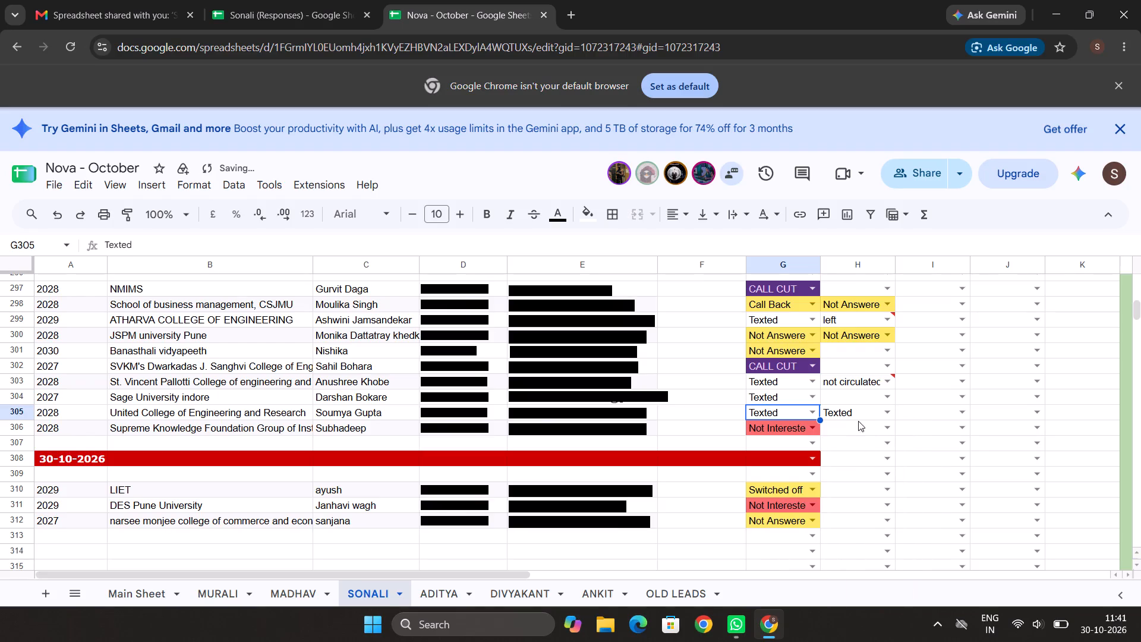
Clear the column H entry of the United College of Engineering and Research lead in row 305.
click(885, 413)
key(BackSpace)
key(BackSpace)
key(BackSpace)
key(BackSpace)
key(BackSpace)
key(BackSpace)
key(BackSpace)
key(BackSpace)
key(BackSpace)
key(BackSpace)
key(BackSpace)
key(BackSpace)
key(BackSpace)
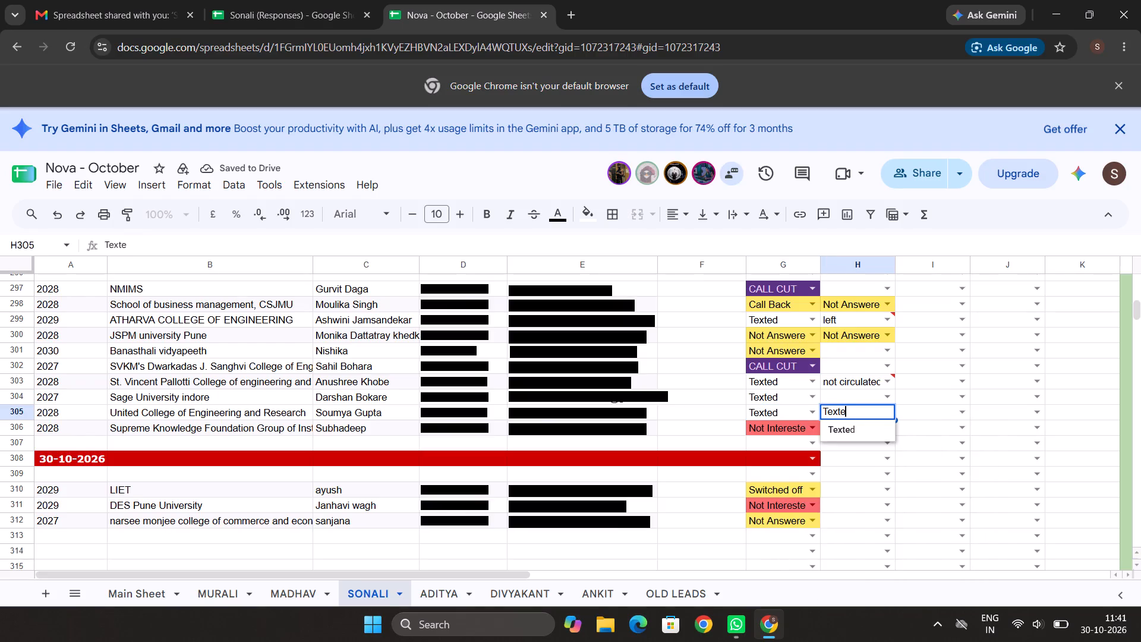
click(859, 410)
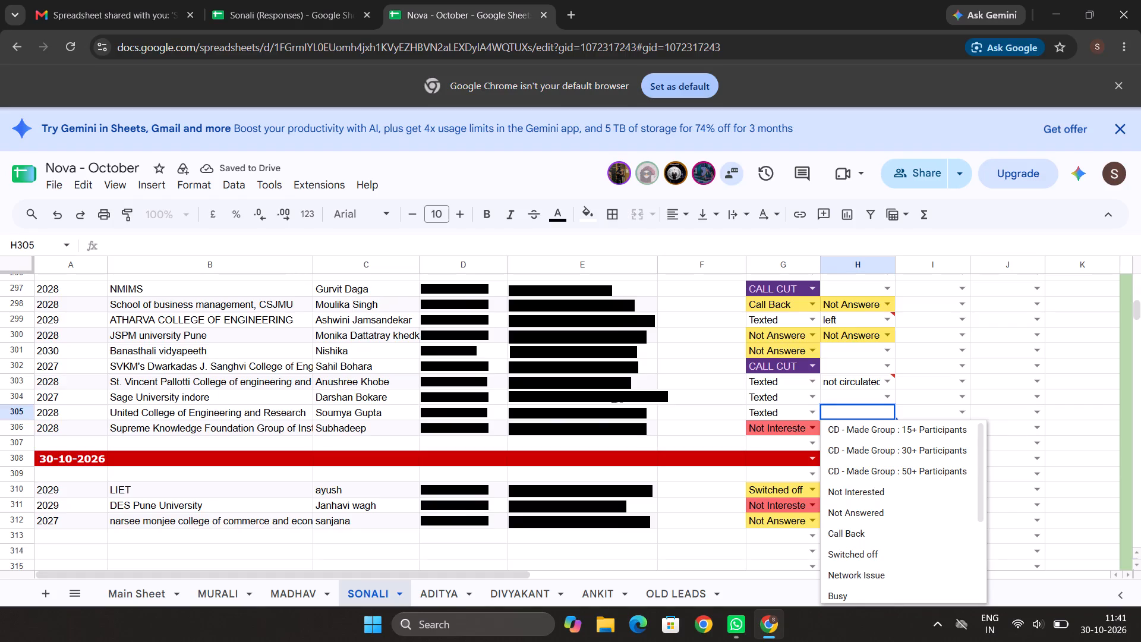
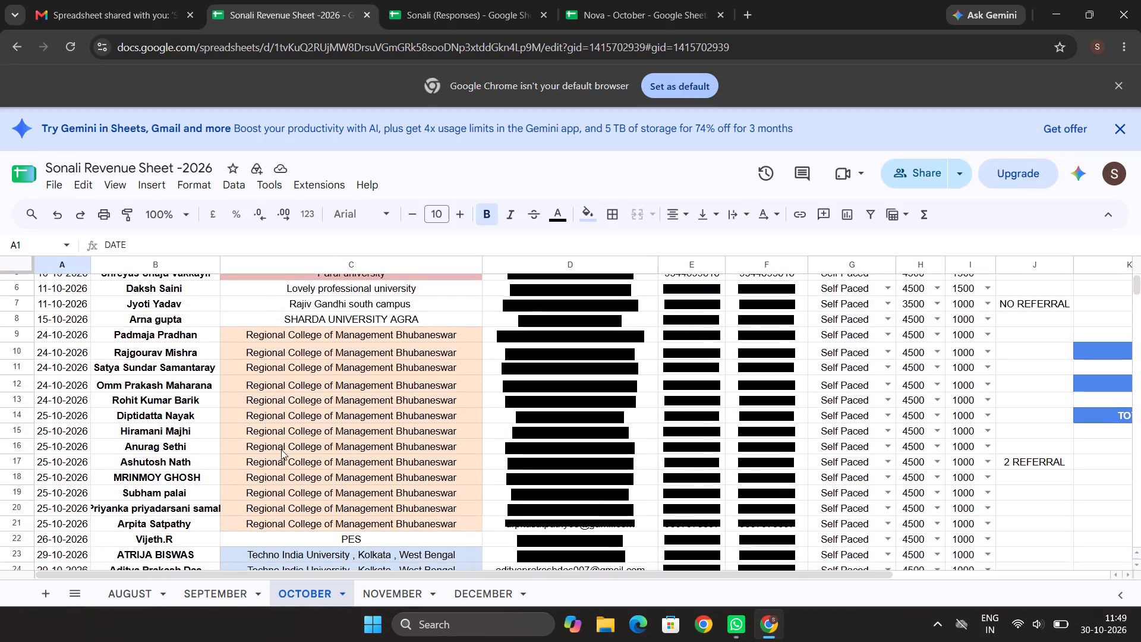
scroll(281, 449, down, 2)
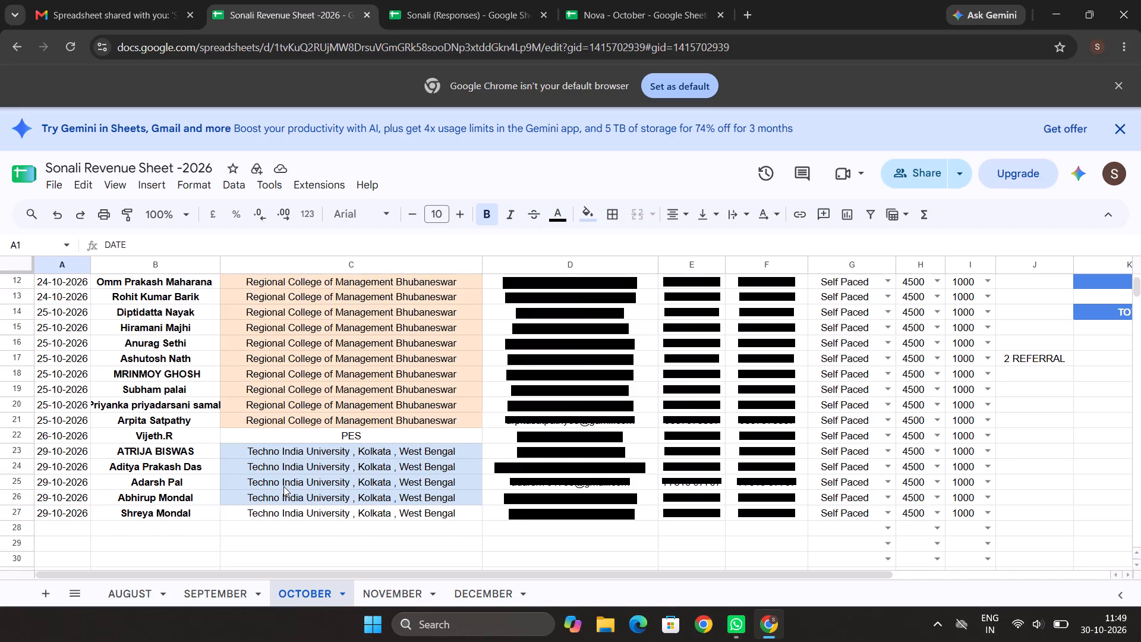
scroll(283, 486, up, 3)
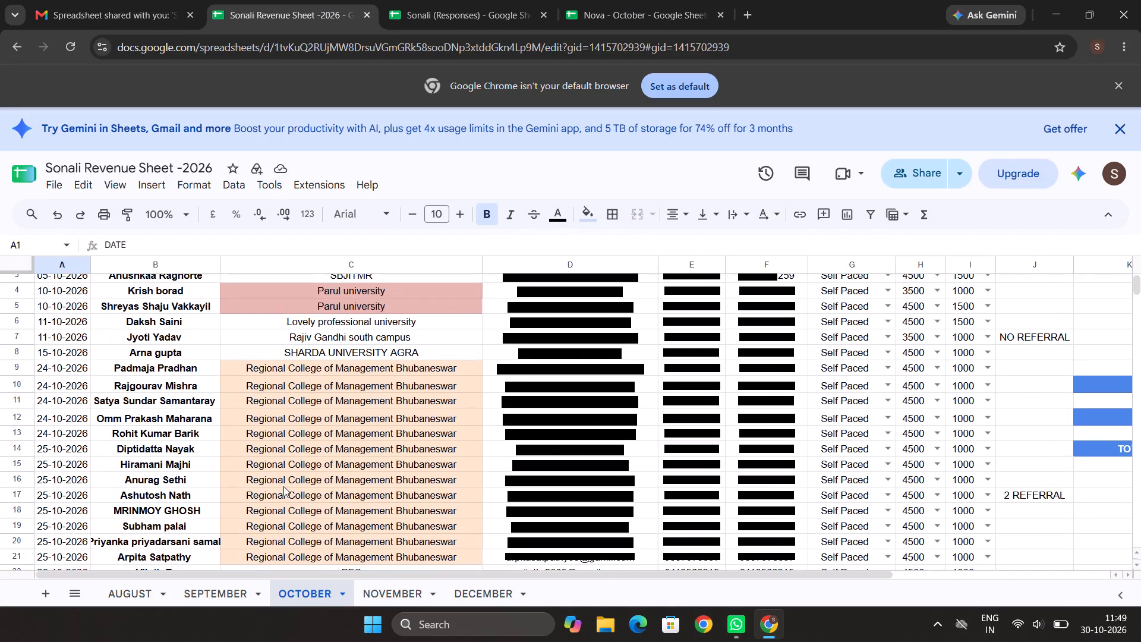
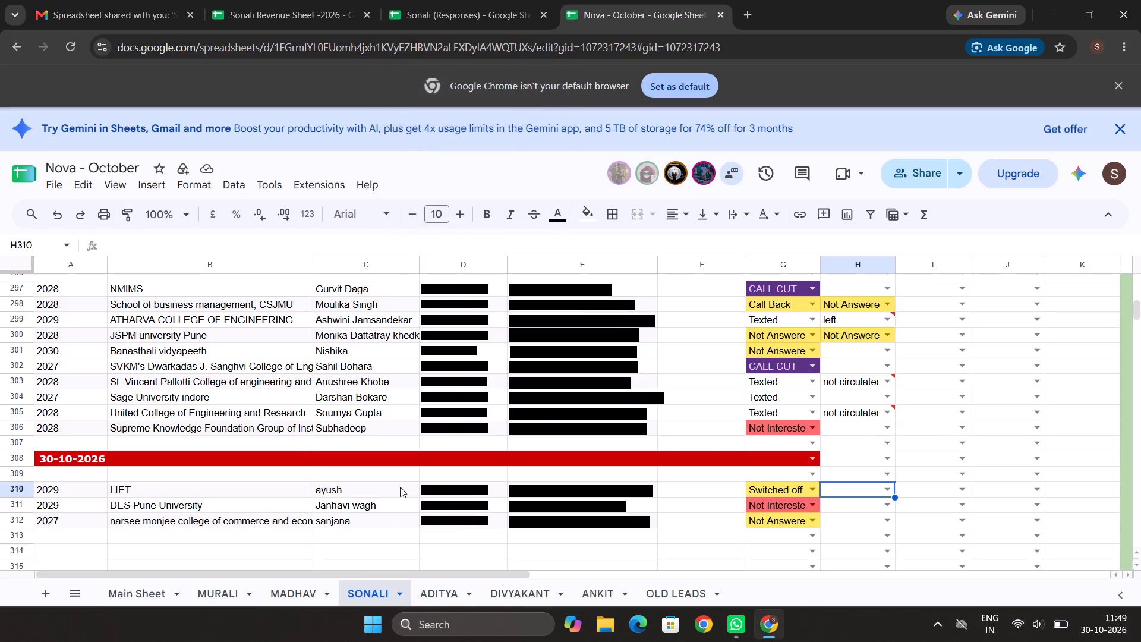
Copy the column D contact entry of the JSPM university Pune lead in row 300 of the SONALI sheet.
scroll(459, 370, up, 1)
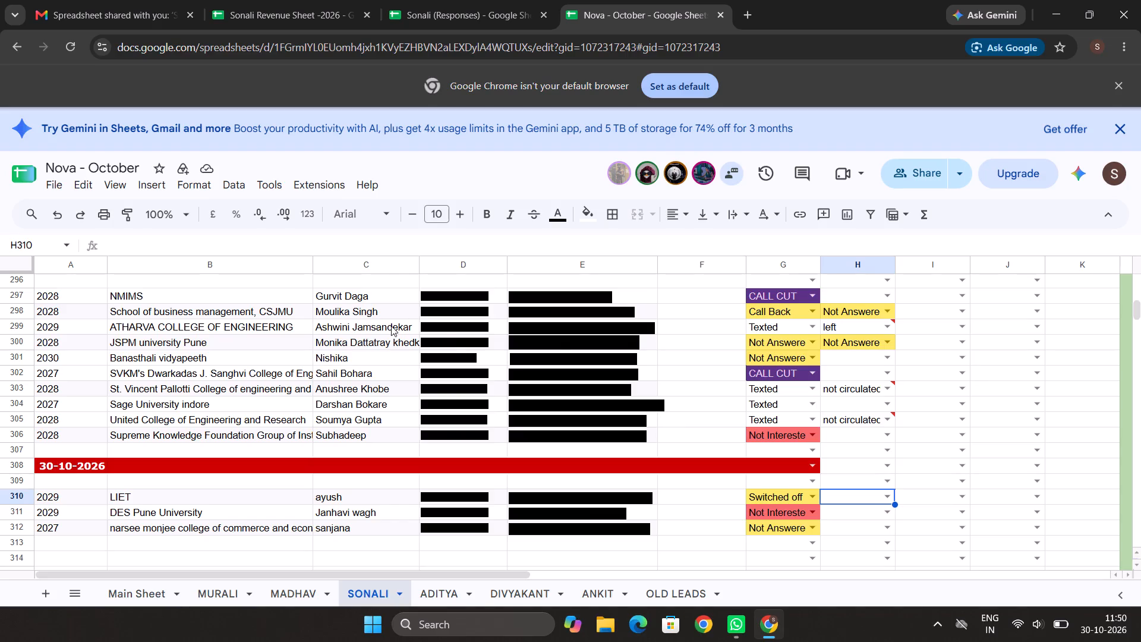
click(450, 338)
key(ctrl+c)
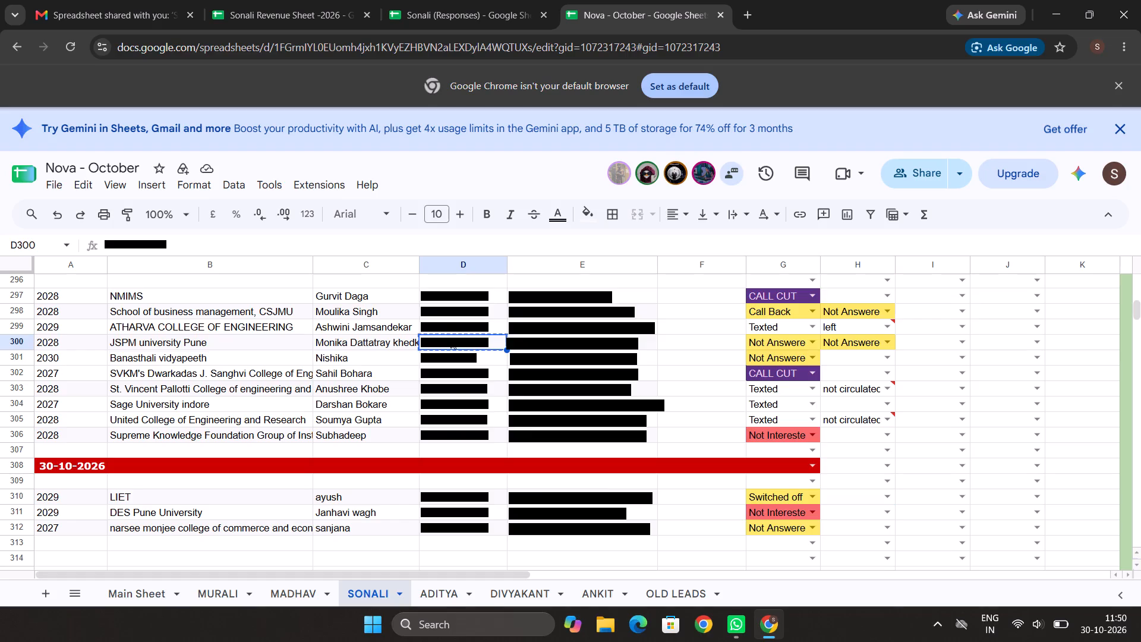
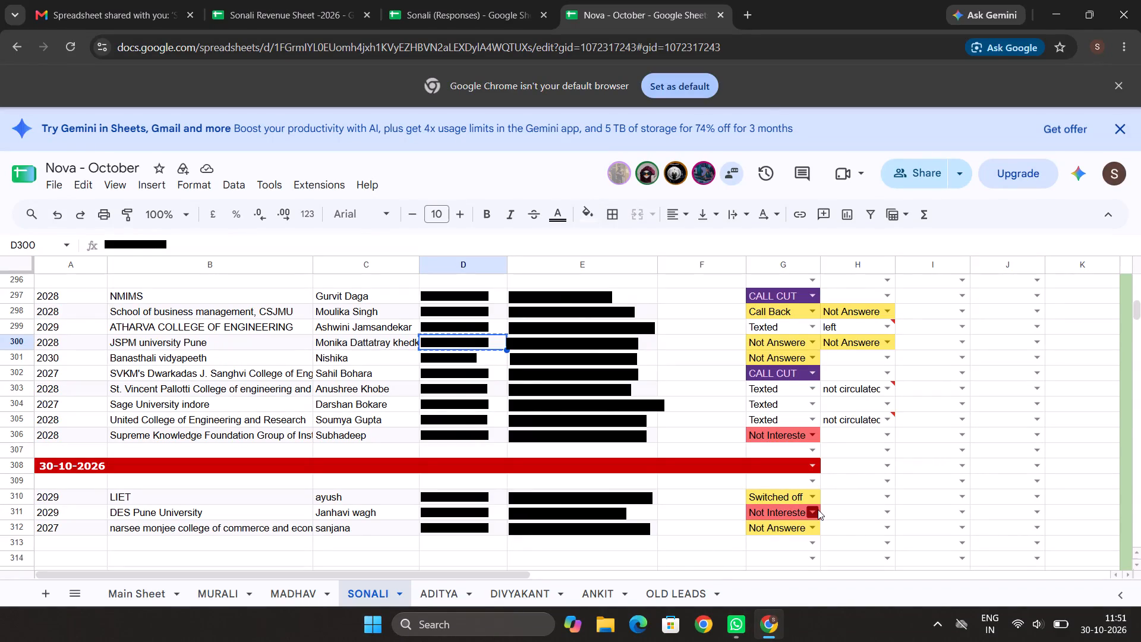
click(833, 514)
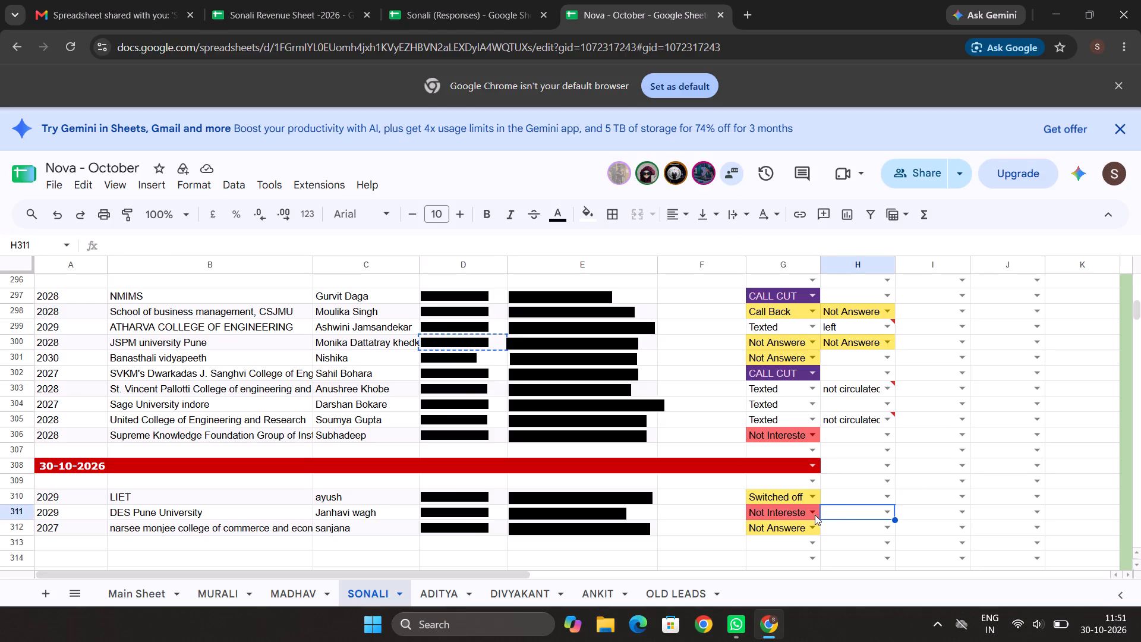
Change the call status of the DES Pune University lead in row 311, under 30-10-2026, to Texted.
click(815, 515)
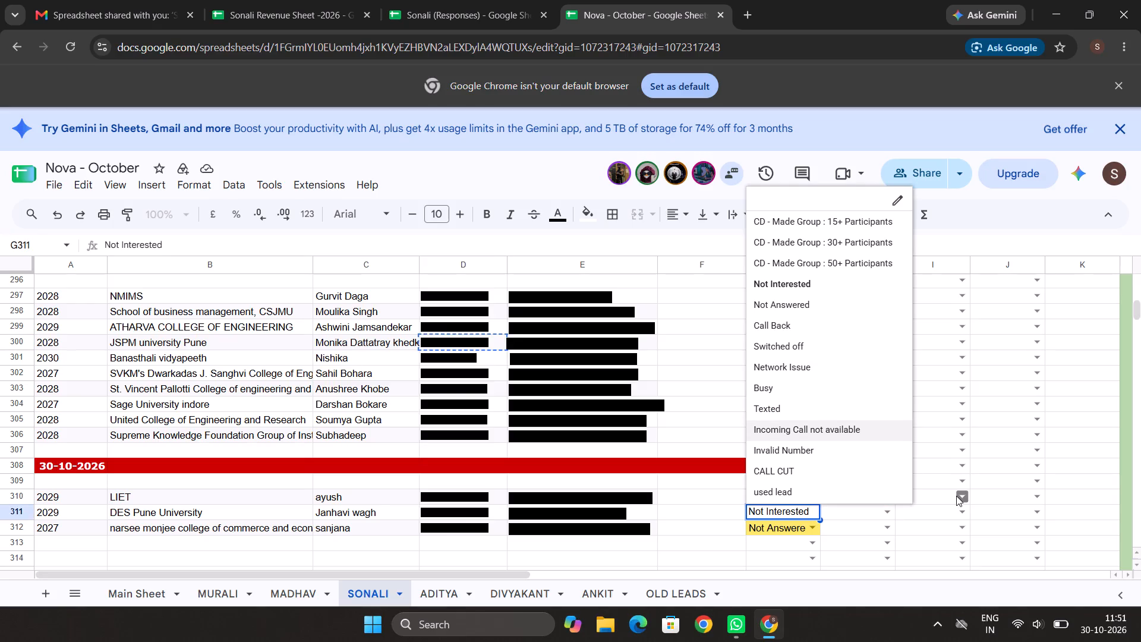
scroll(860, 458, down, 1)
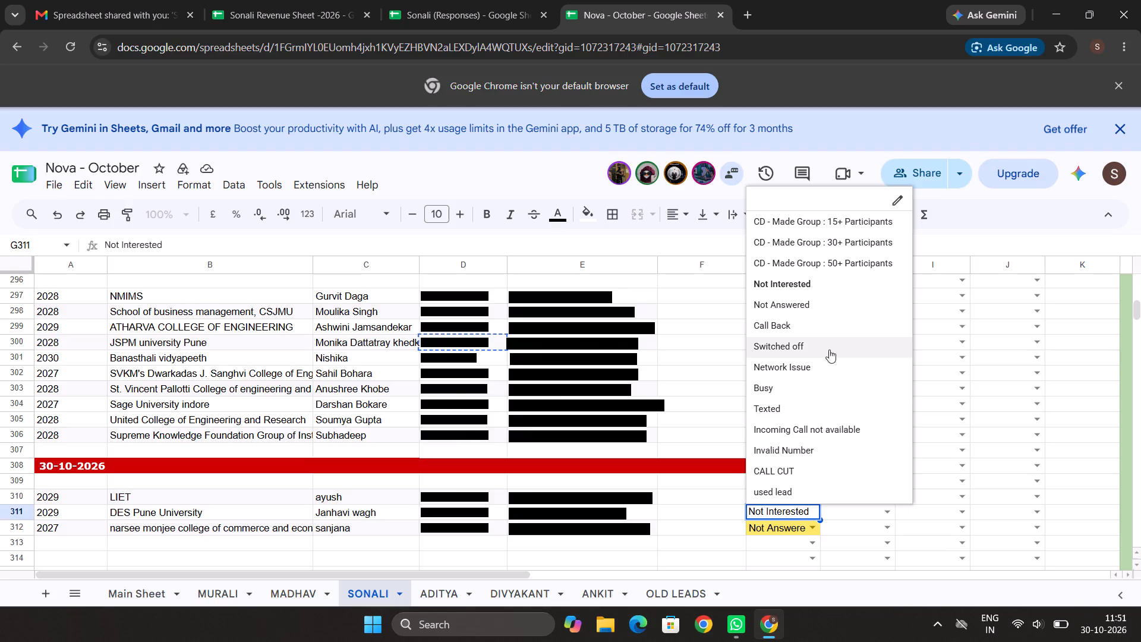
click(773, 408)
Enter the follow-up note "left" in column H for the DES Pune University lead in row 311.
click(882, 514)
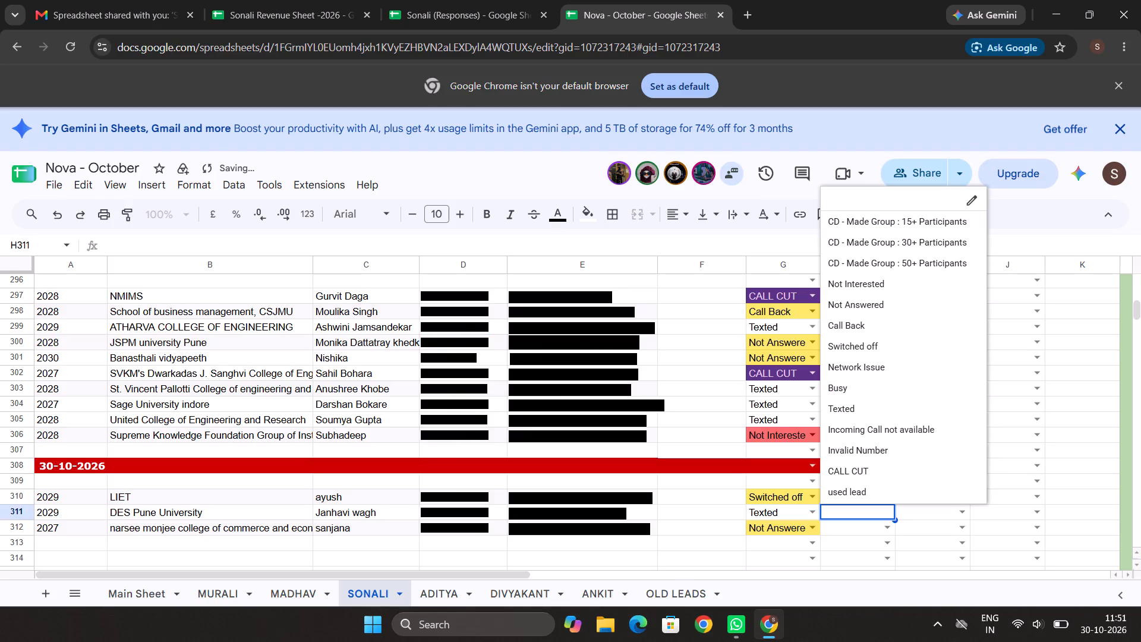
text(left)
key(Return)
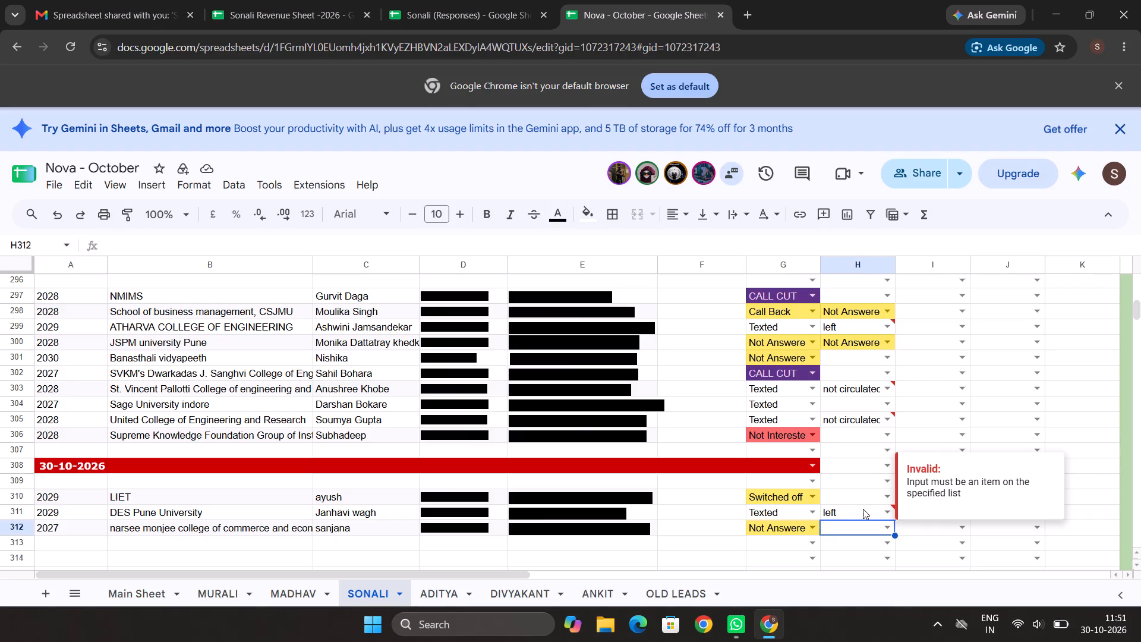
click(865, 509)
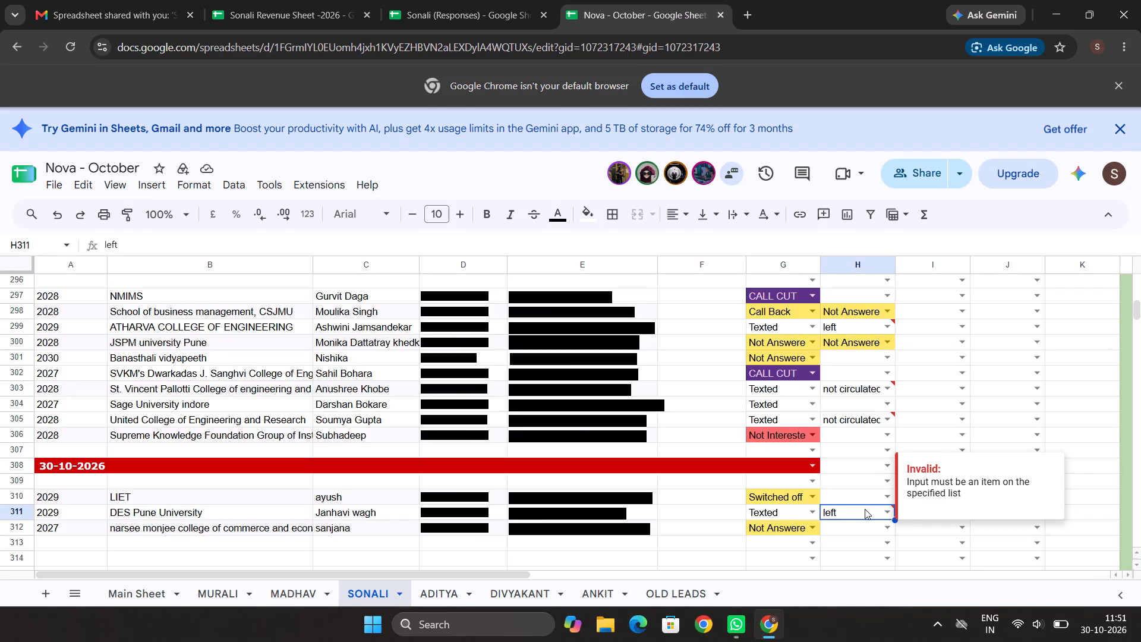
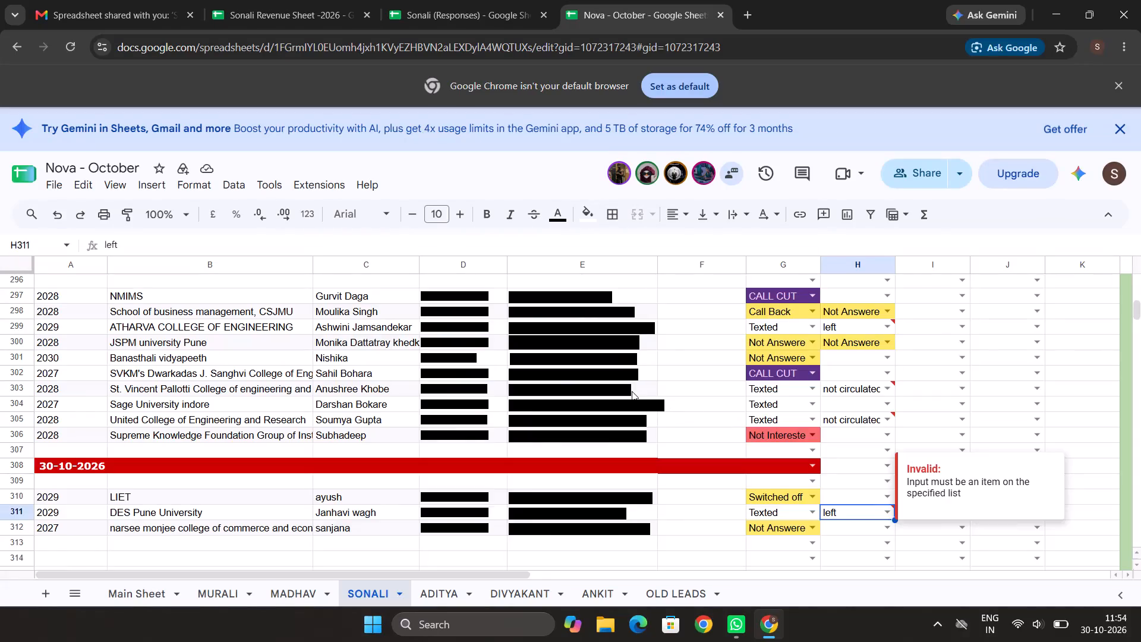
Select the name cell of the Invertis university lead in row 292, just above the 29-10-2026 section.
scroll(632, 391, up, 1)
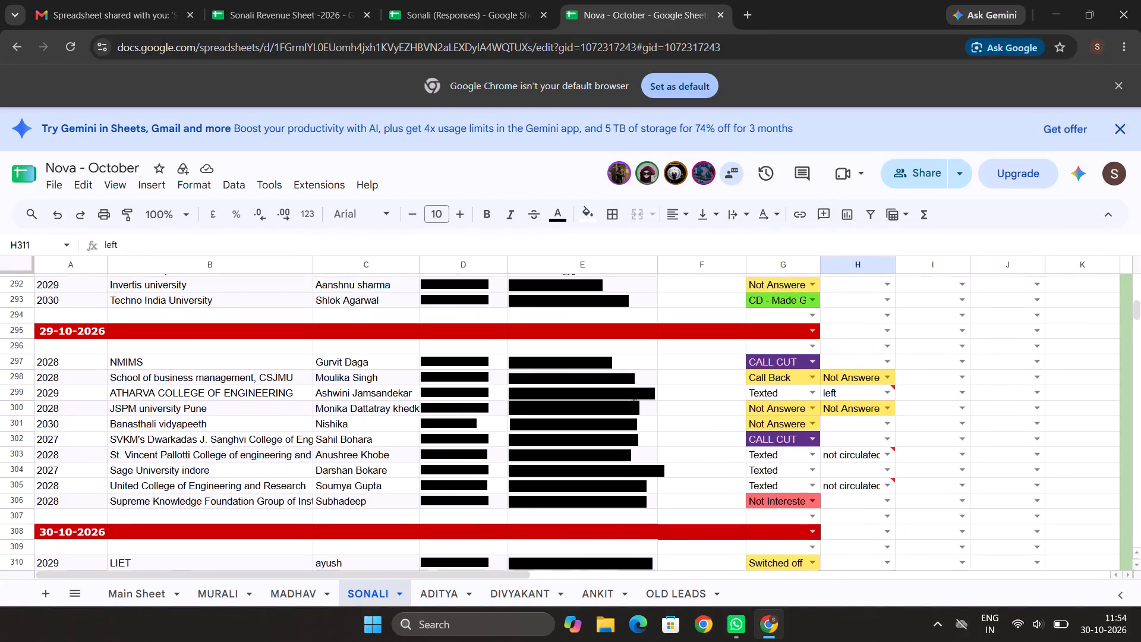
scroll(632, 391, up, 2)
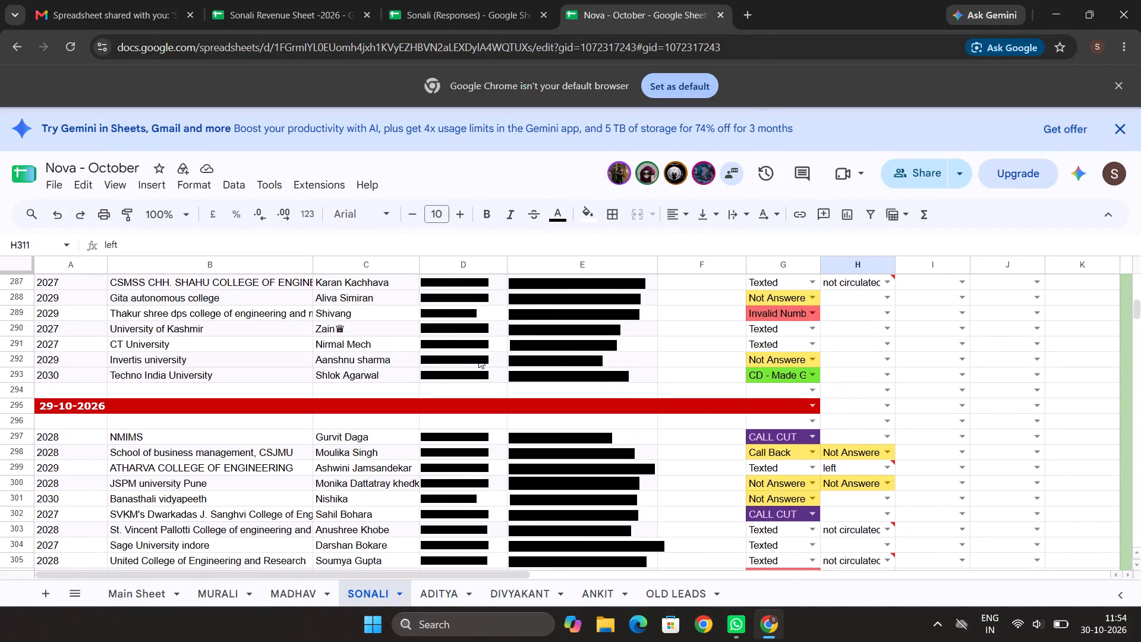
click(358, 357)
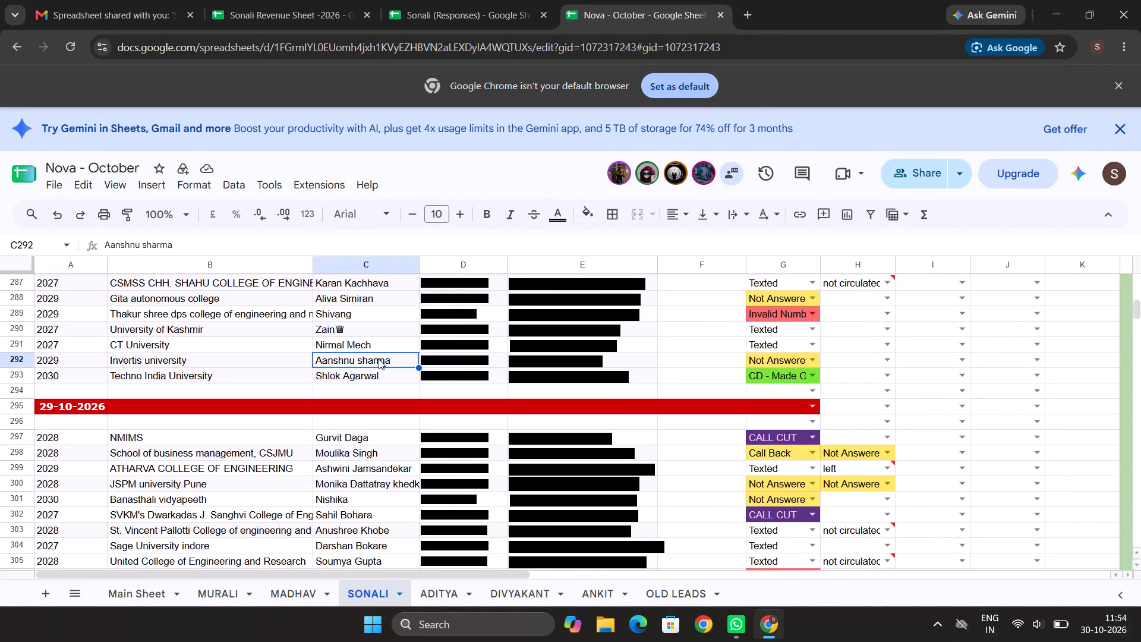
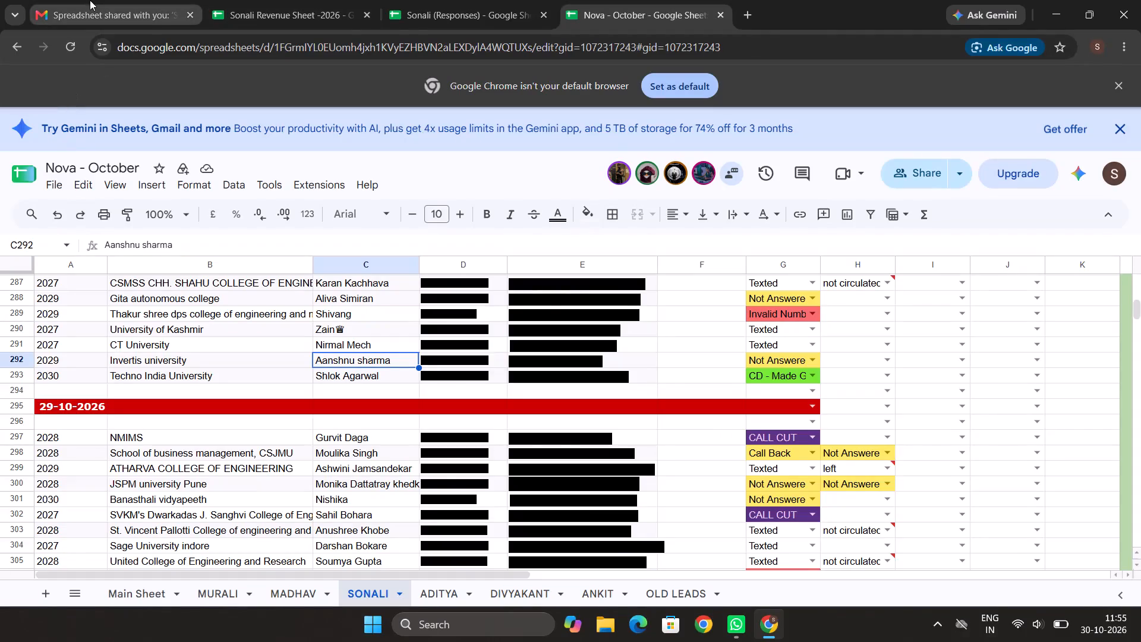
Copy the column E number of the SHARDA UNIVERSITY AGRA entry in row 8 of the Sonali Revenue Sheet -2026 OCTOBER sheet.
click(294, 13)
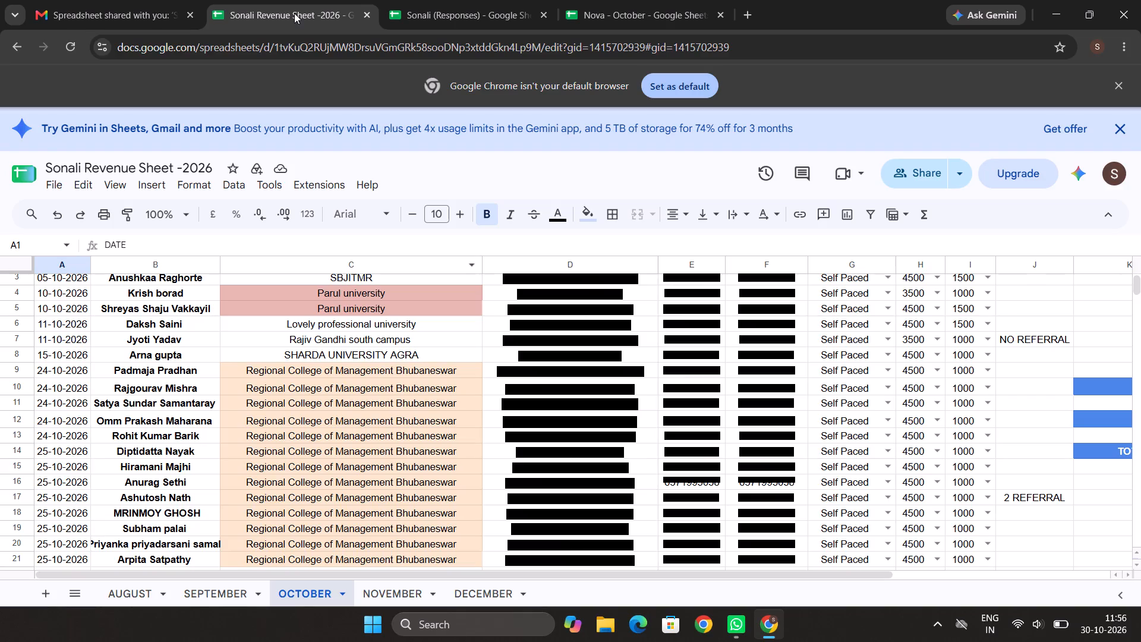
click(666, 353)
key(ctrl+c)
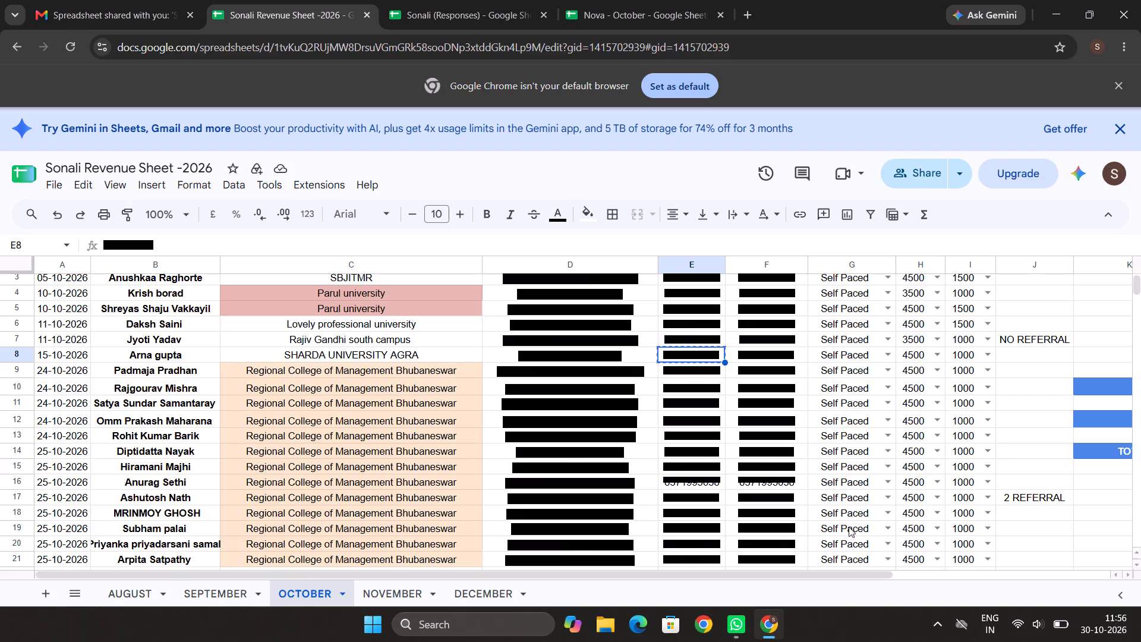
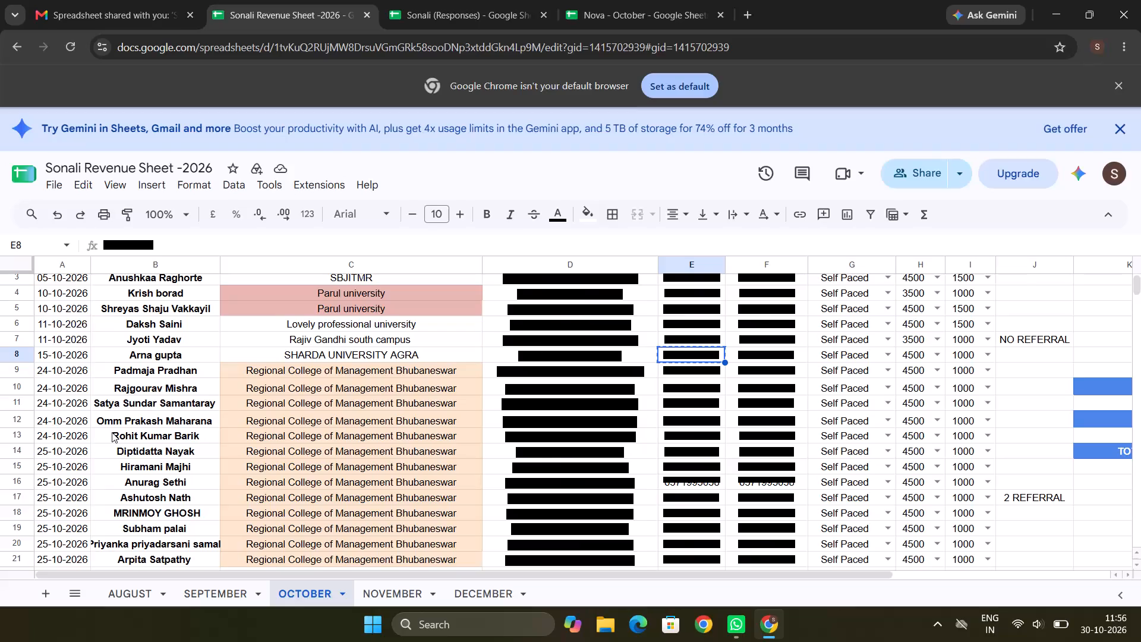
Copy the column E contact number of the SHARDA UNIVERSITY AGRA entry in row 8 of the OCTOBER revenue sheet.
click(678, 358)
key(ctrl+c)
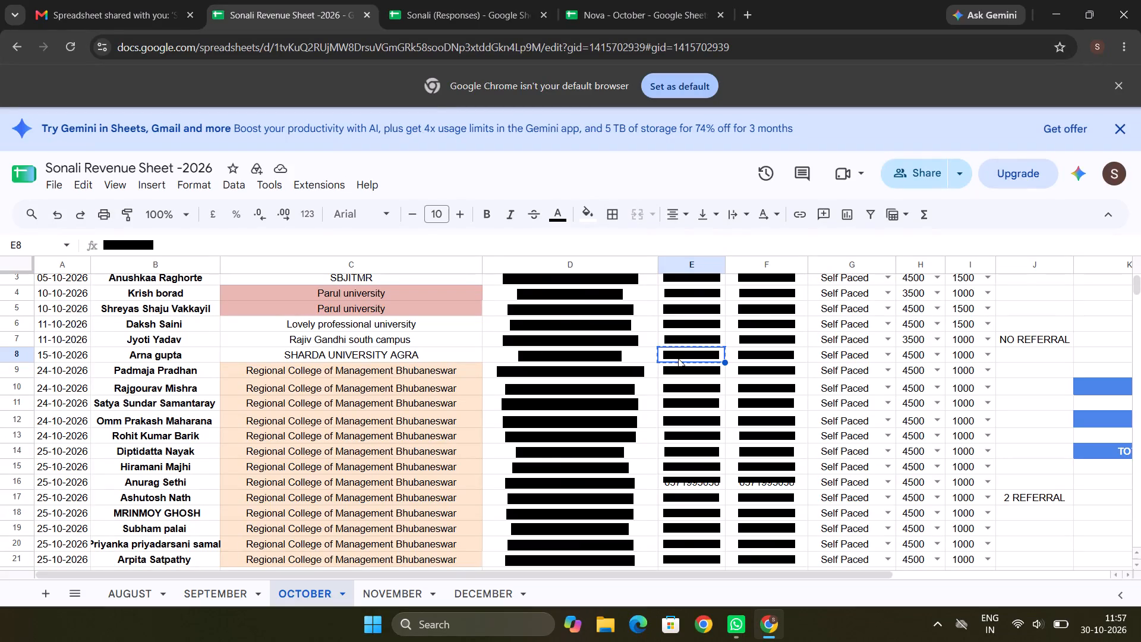
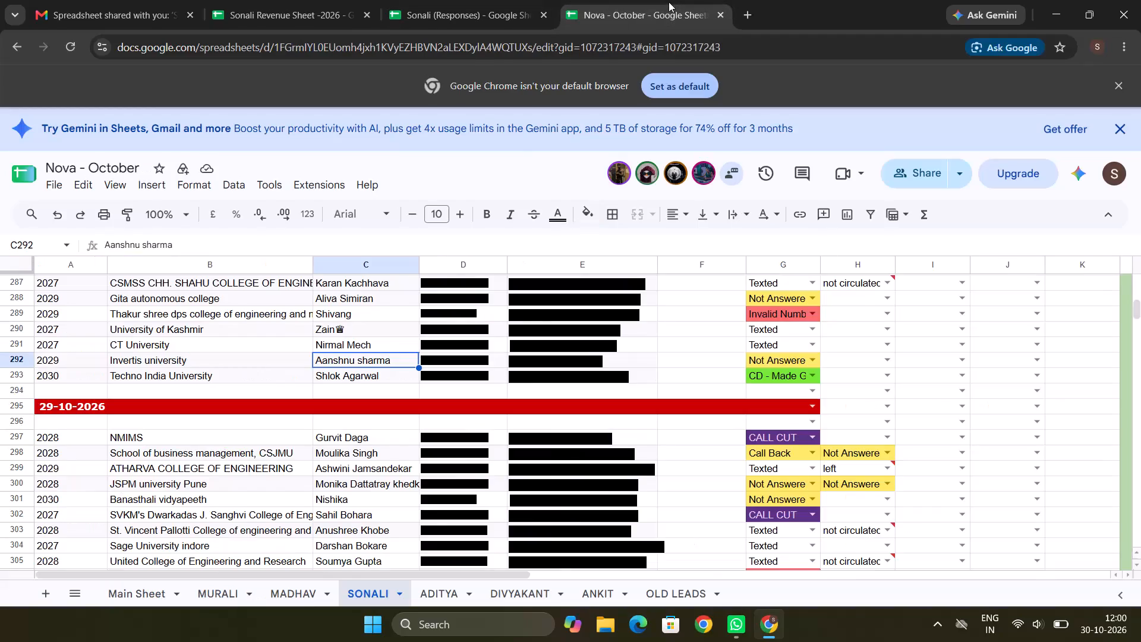
Check the 30-10-2026 section of the Main Sheet for leads assigned to SONALI.
scroll(339, 429, down, 1)
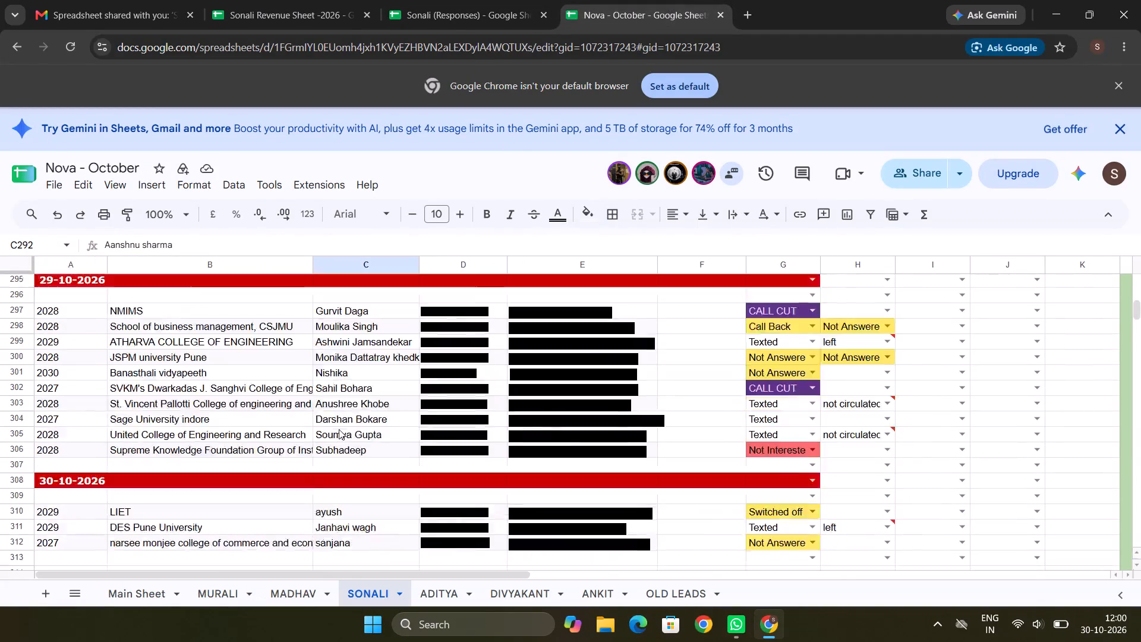
scroll(339, 429, down, 1)
click(140, 599)
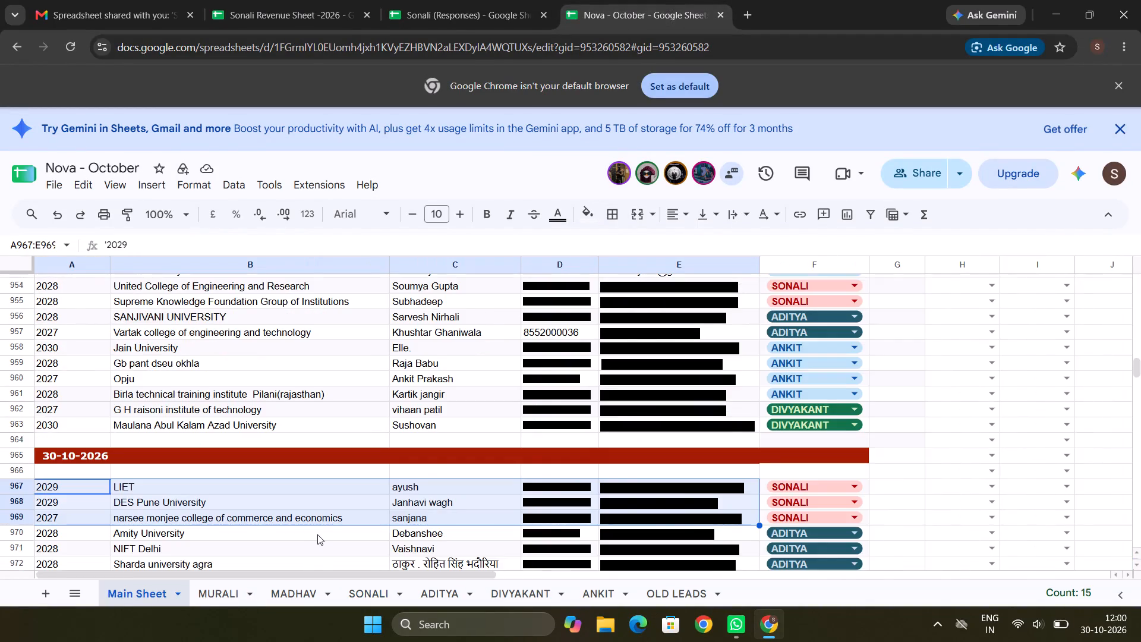
scroll(317, 534, down, 3)
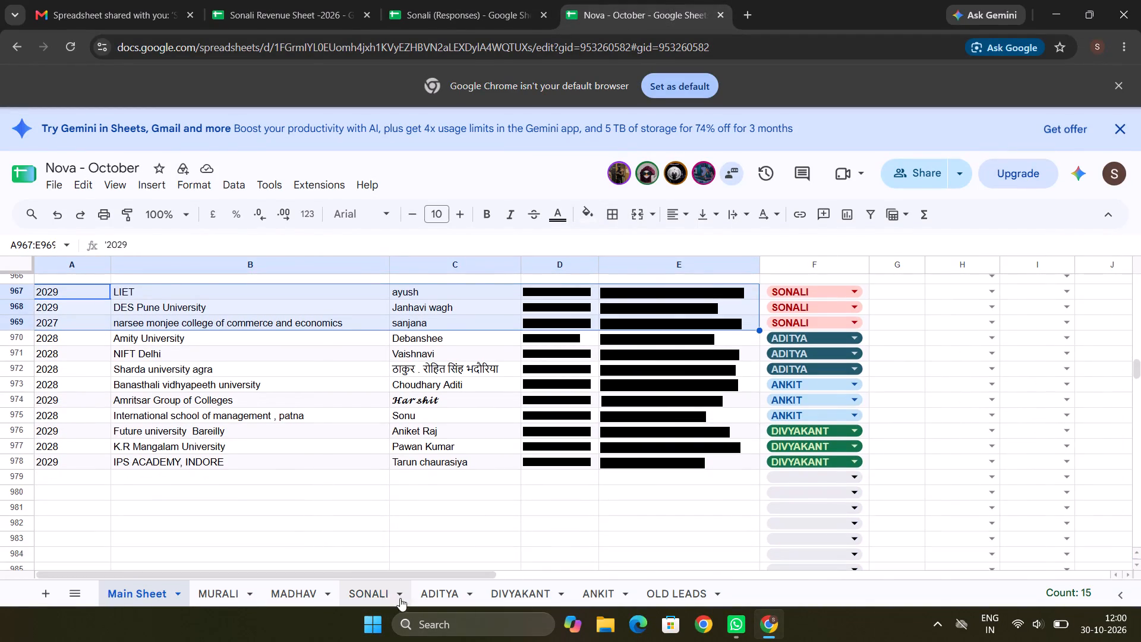
Return to the SONALI sheet and review the call statuses of the leads from 30-10-2026 back to those above the 29-10-2026 section.
click(384, 591)
scroll(470, 518, up, 2)
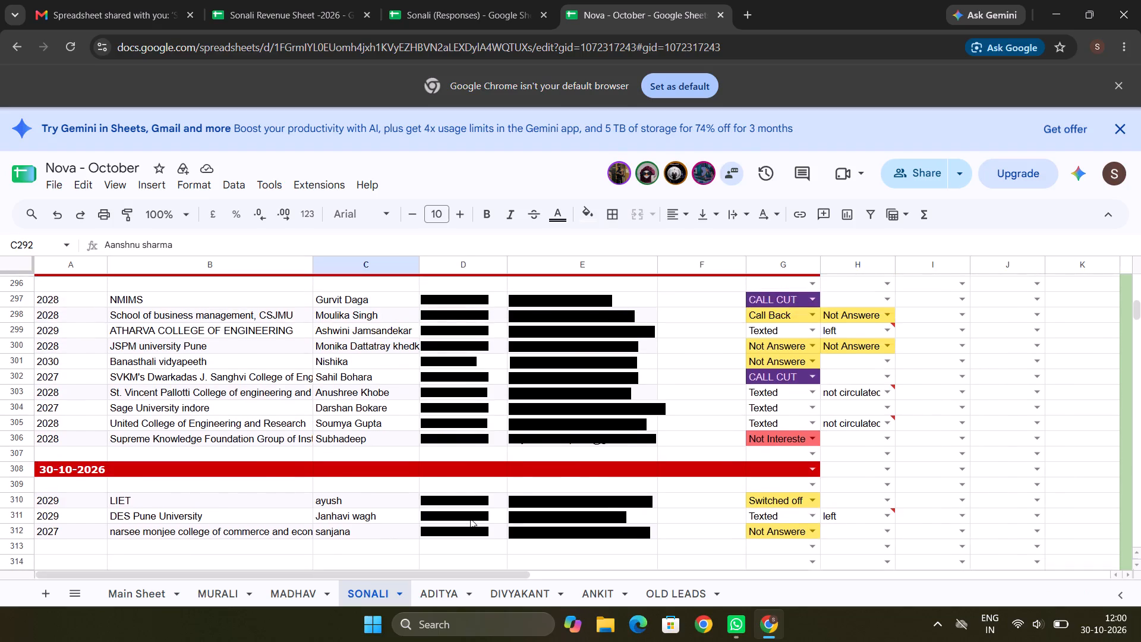
scroll(470, 518, up, 2)
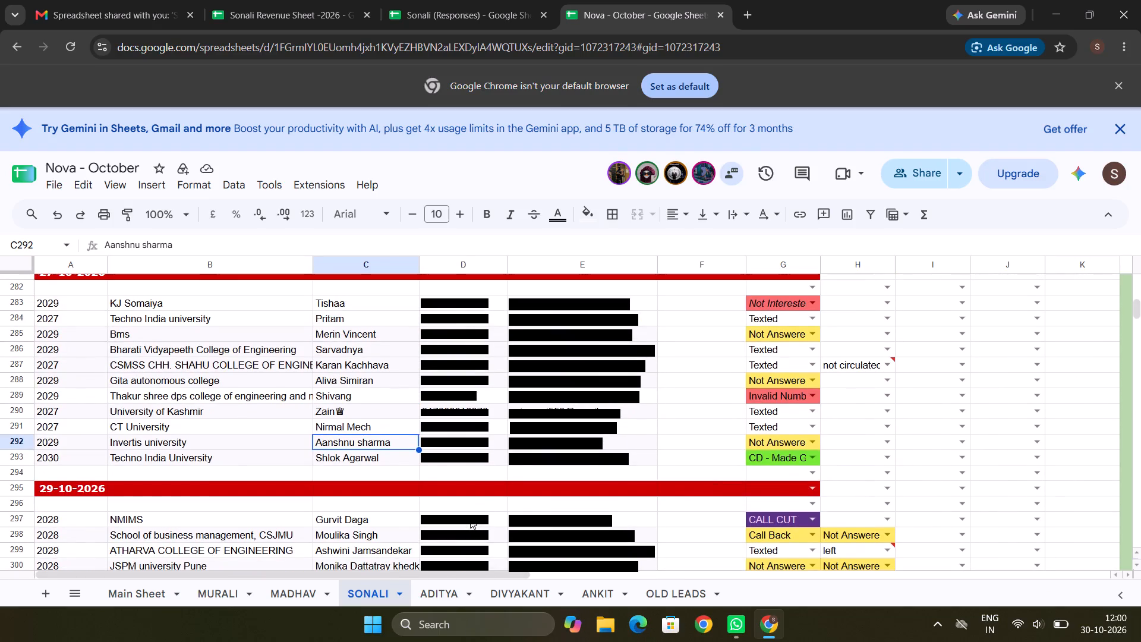
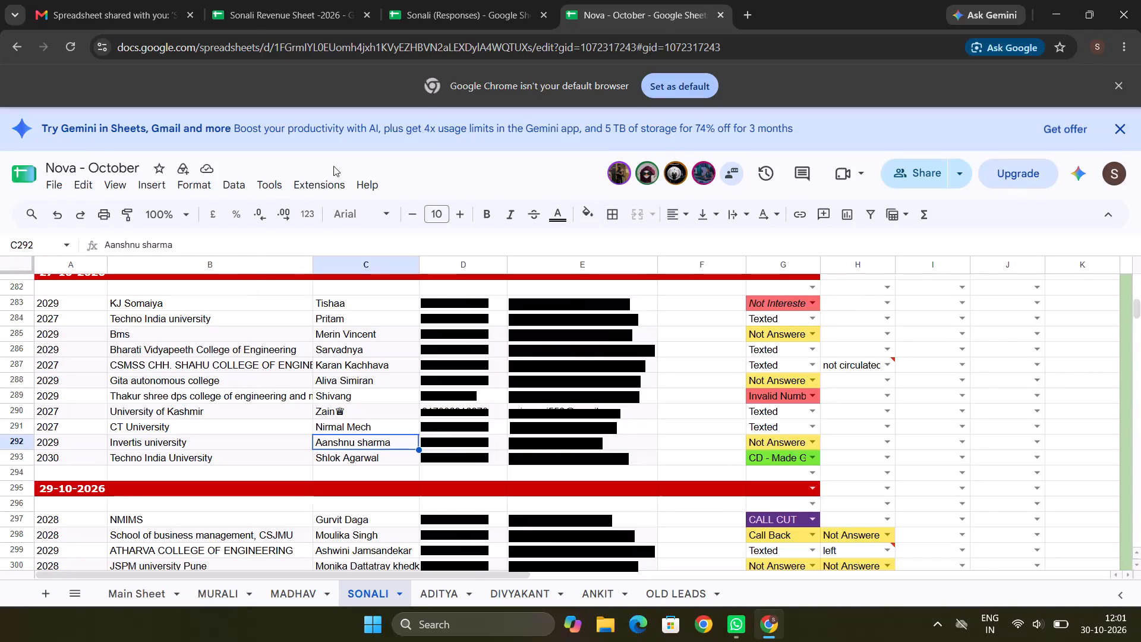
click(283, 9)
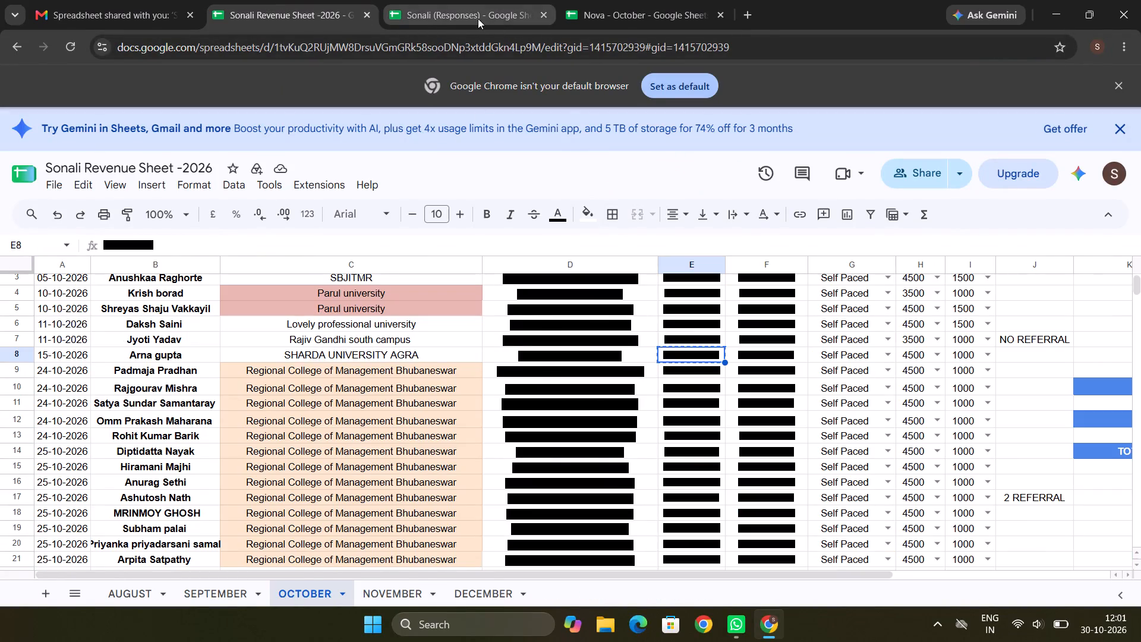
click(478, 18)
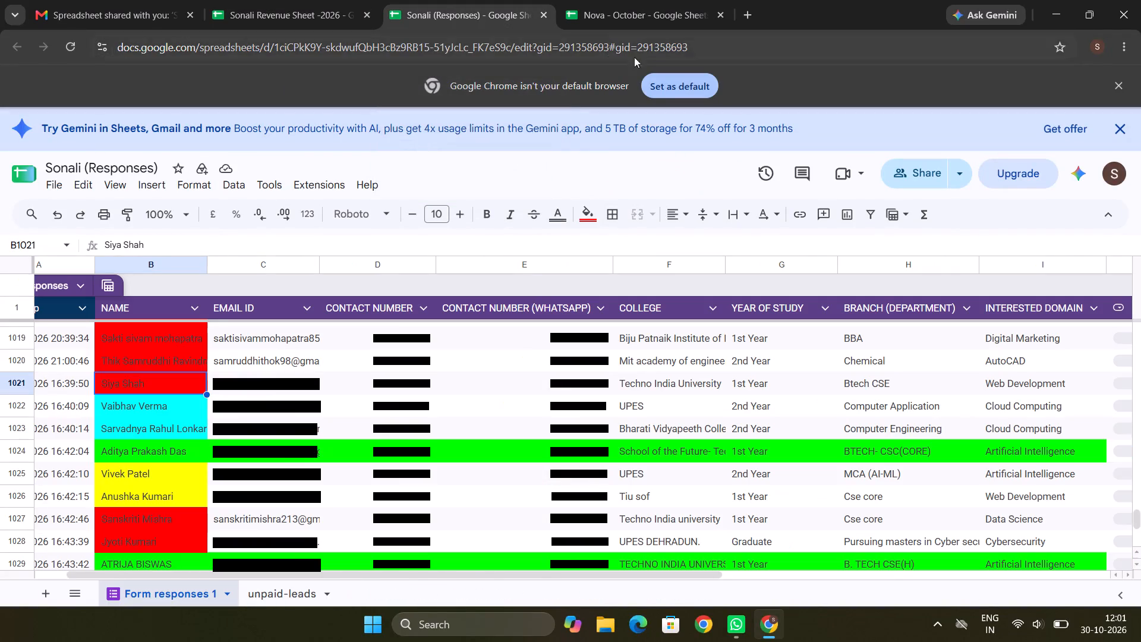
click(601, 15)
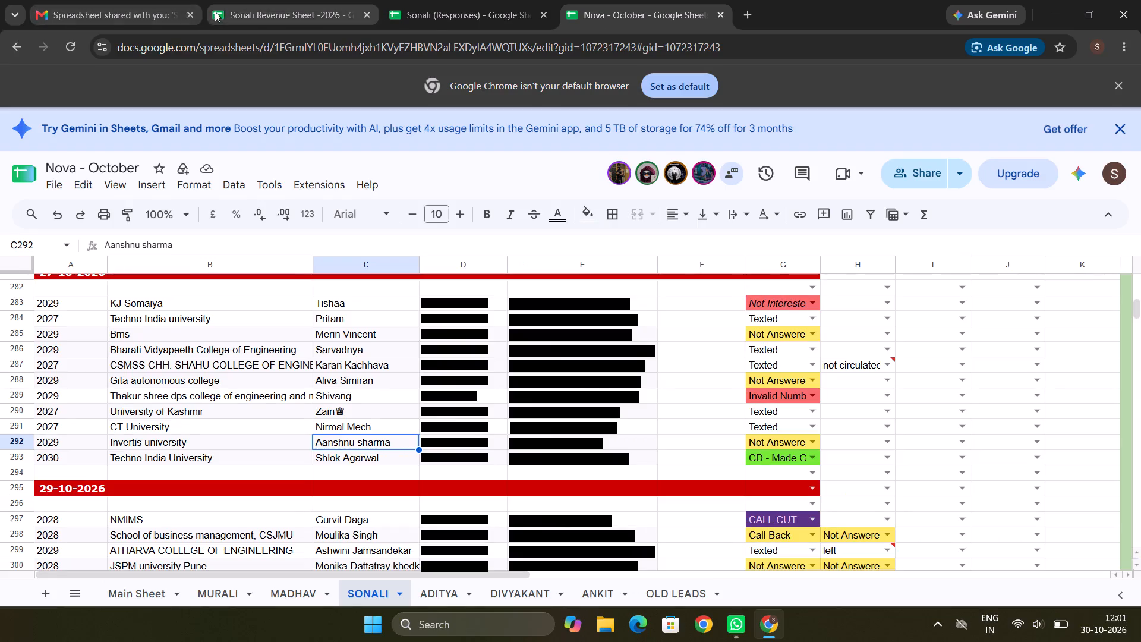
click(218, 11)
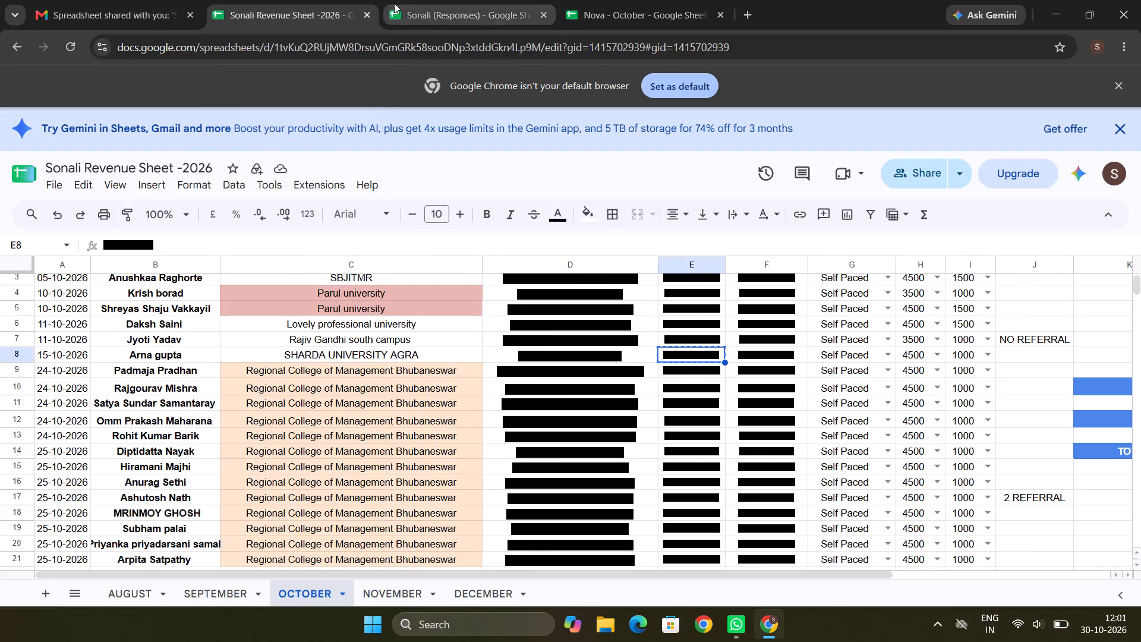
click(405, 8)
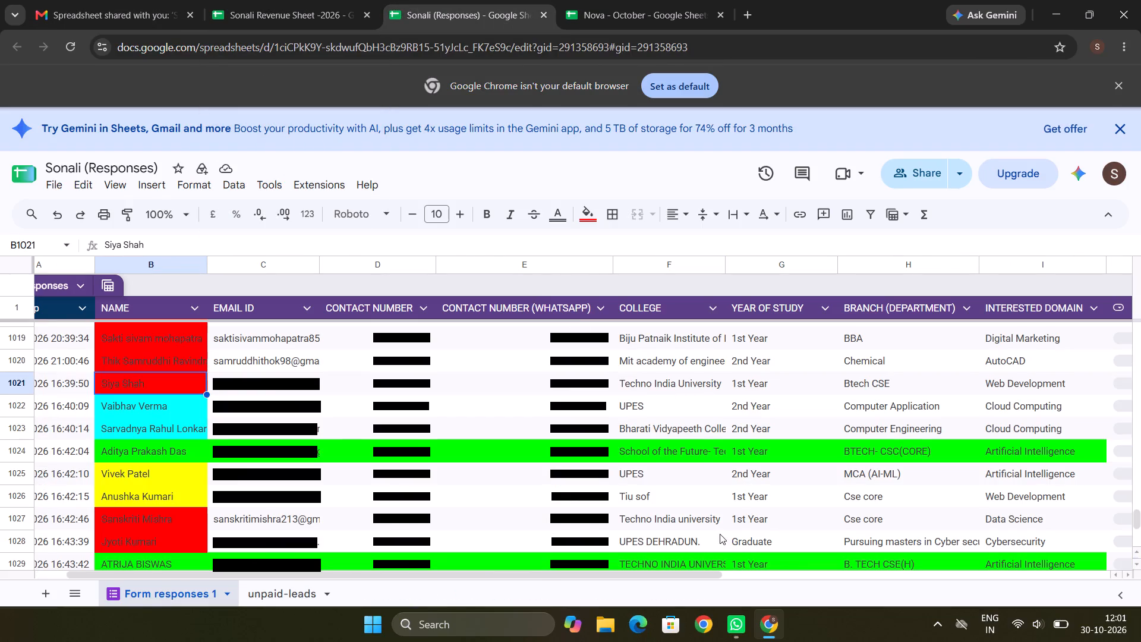
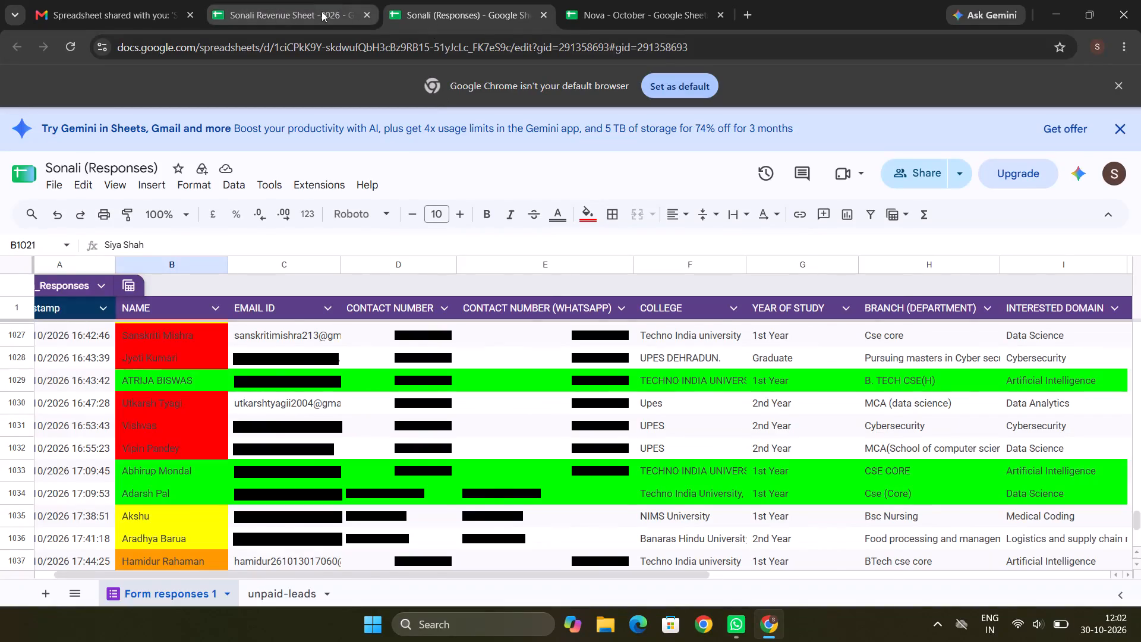
Review the October entries in the Sonali Revenue Sheet, from the first contacts to the latest 29-10-2026 rows, including the revenue summary.
click(320, 12)
click(609, 7)
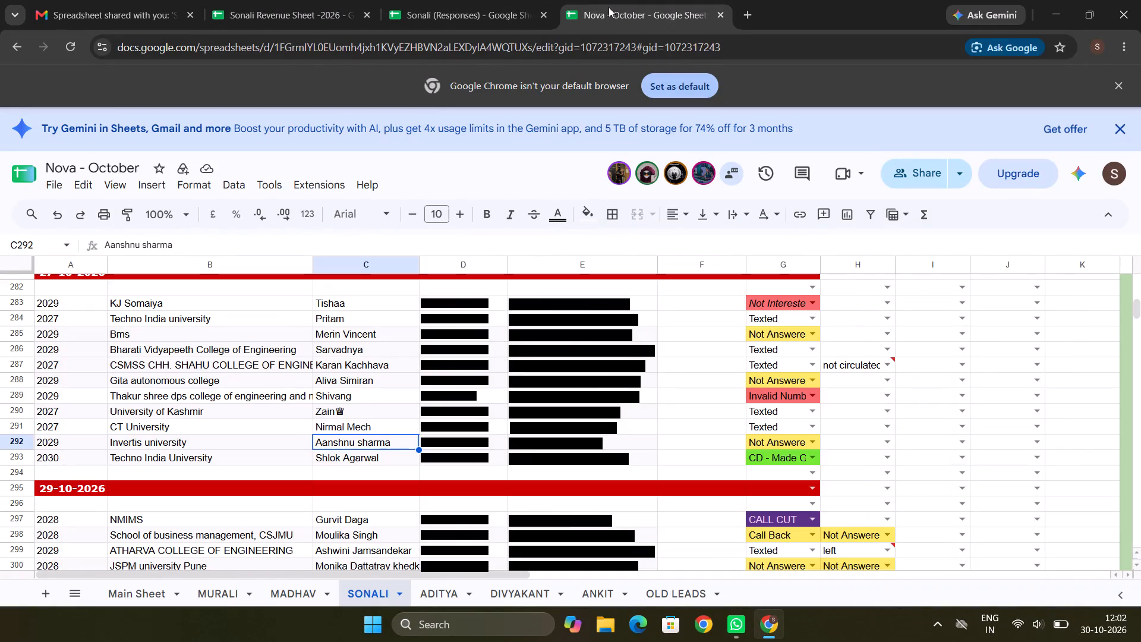
click(264, 10)
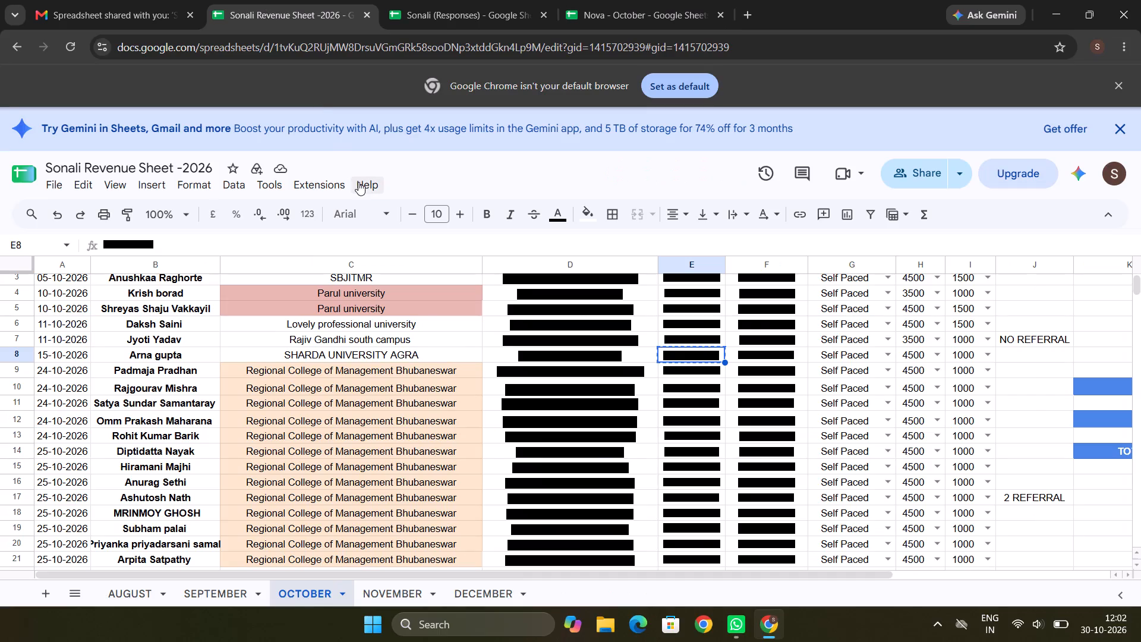
scroll(358, 182, down, 1)
scroll(617, 383, left, 4)
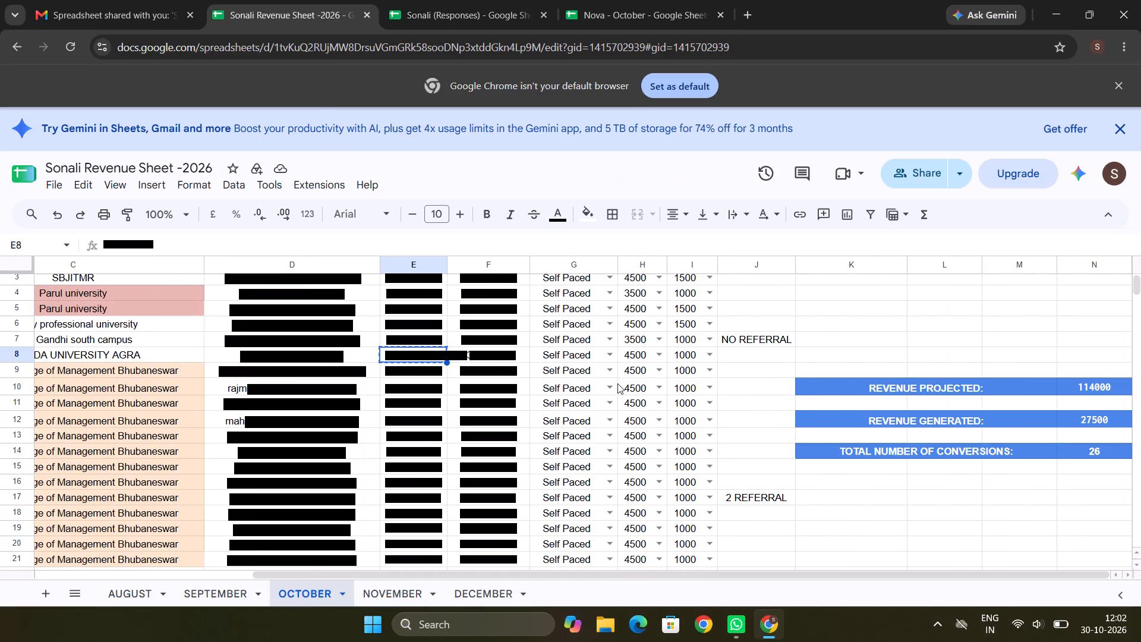
scroll(617, 383, left, 2)
scroll(699, 398, up, 1)
scroll(699, 398, right, 7)
scroll(699, 398, down, 2)
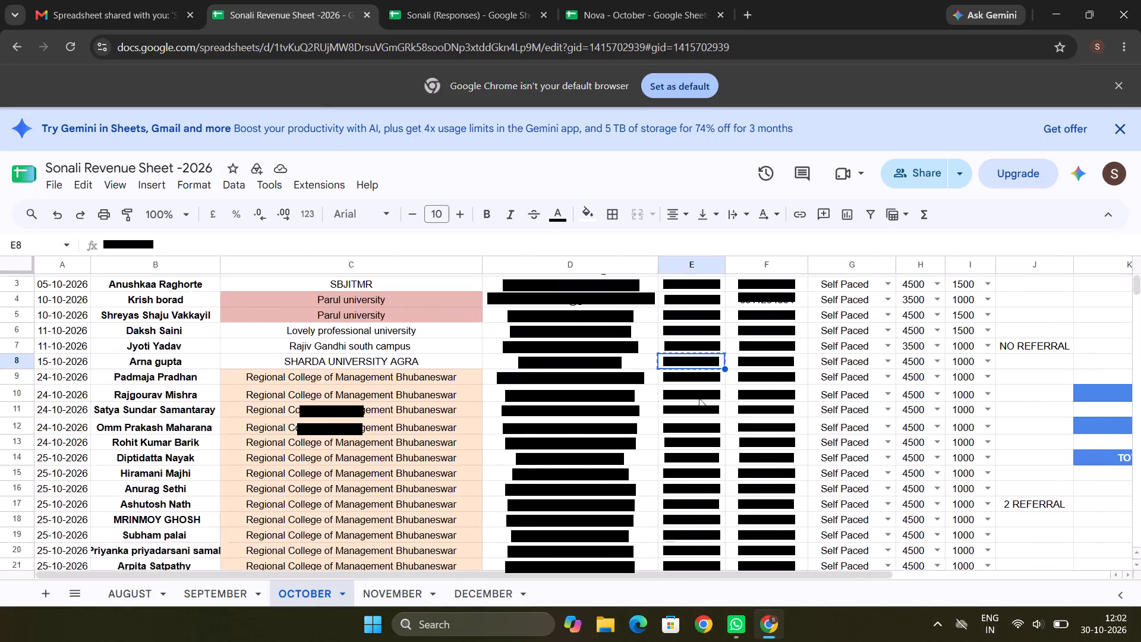
scroll(699, 398, down, 3)
scroll(699, 398, up, 4)
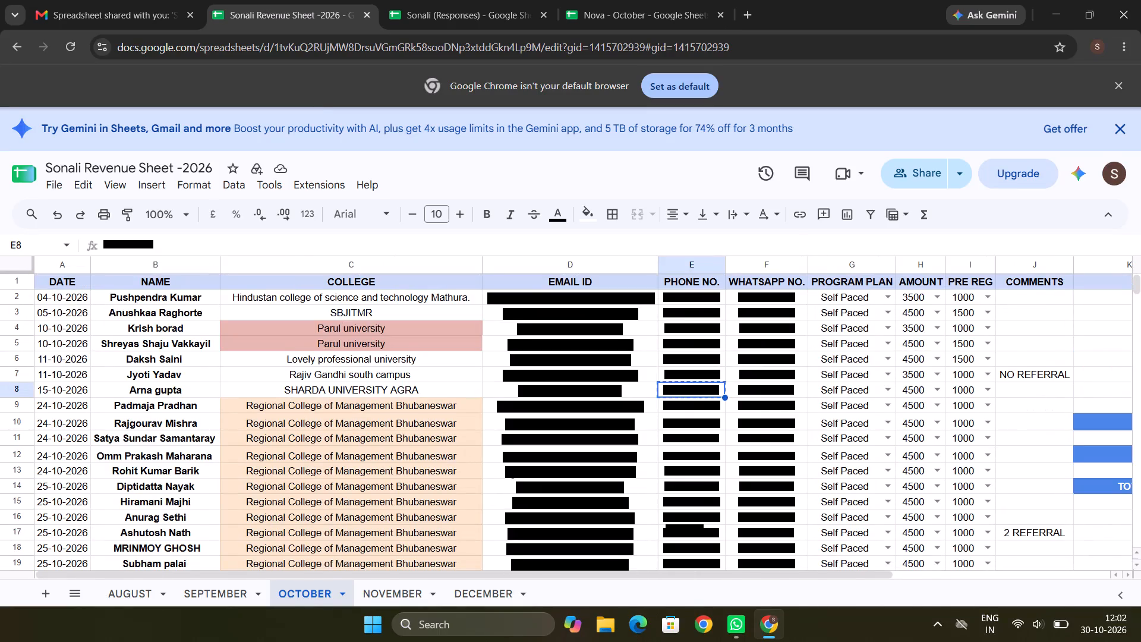
scroll(508, 468, down, 2)
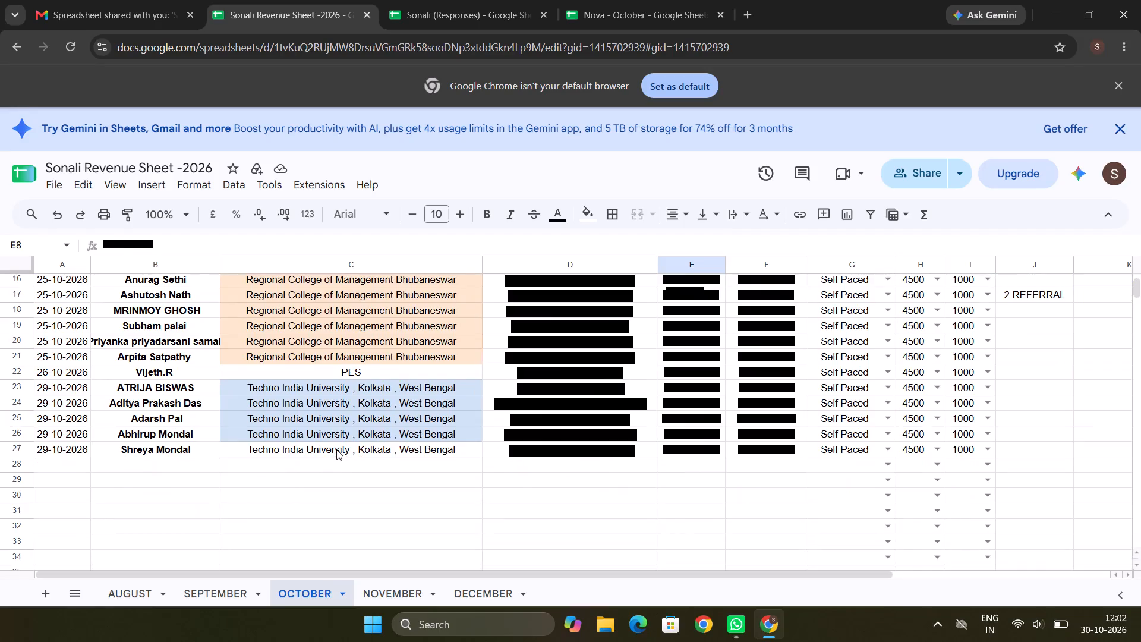
Fill the Techno India University cell in row 27 of the OCTOBER revenue sheet with the light blue used in rows 23 to 26.
double_click(336, 449)
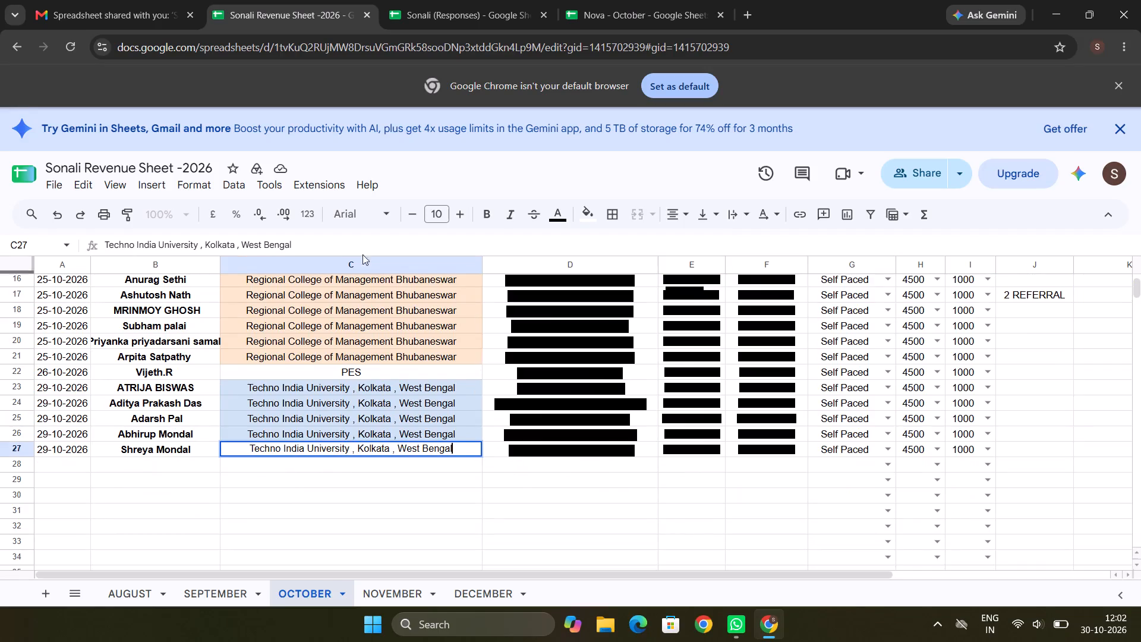
click(585, 209)
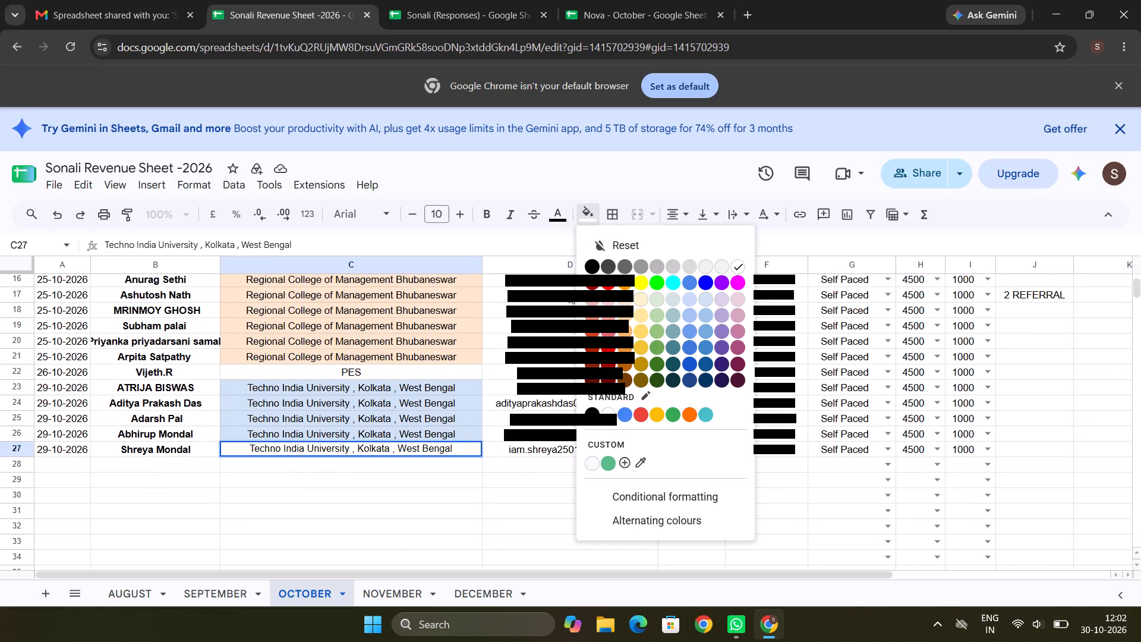
click(440, 394)
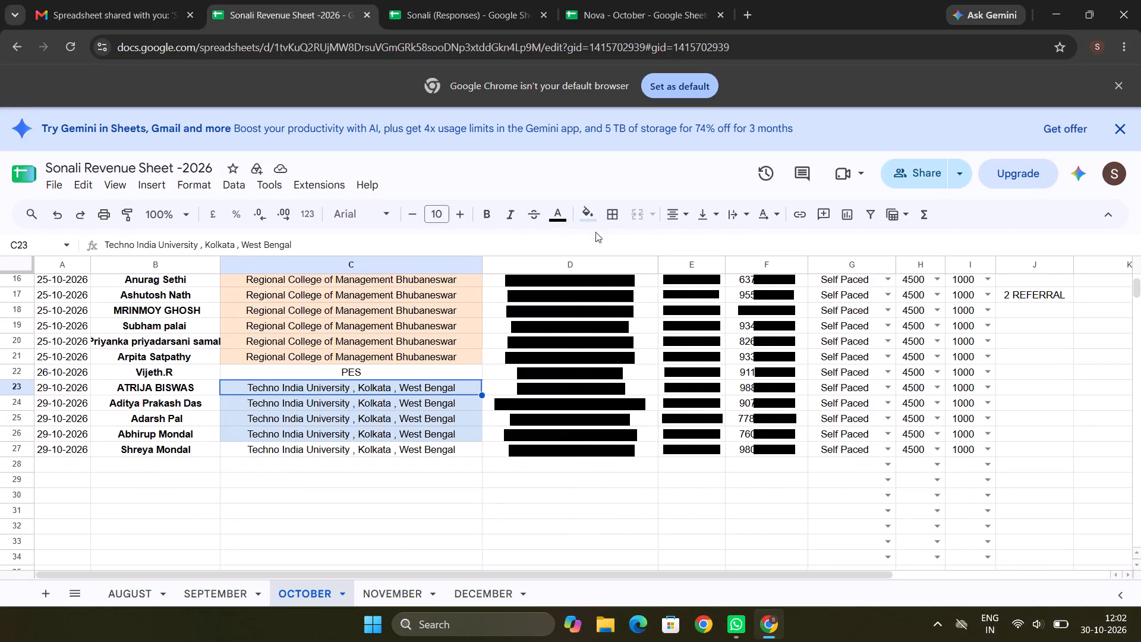
click(587, 219)
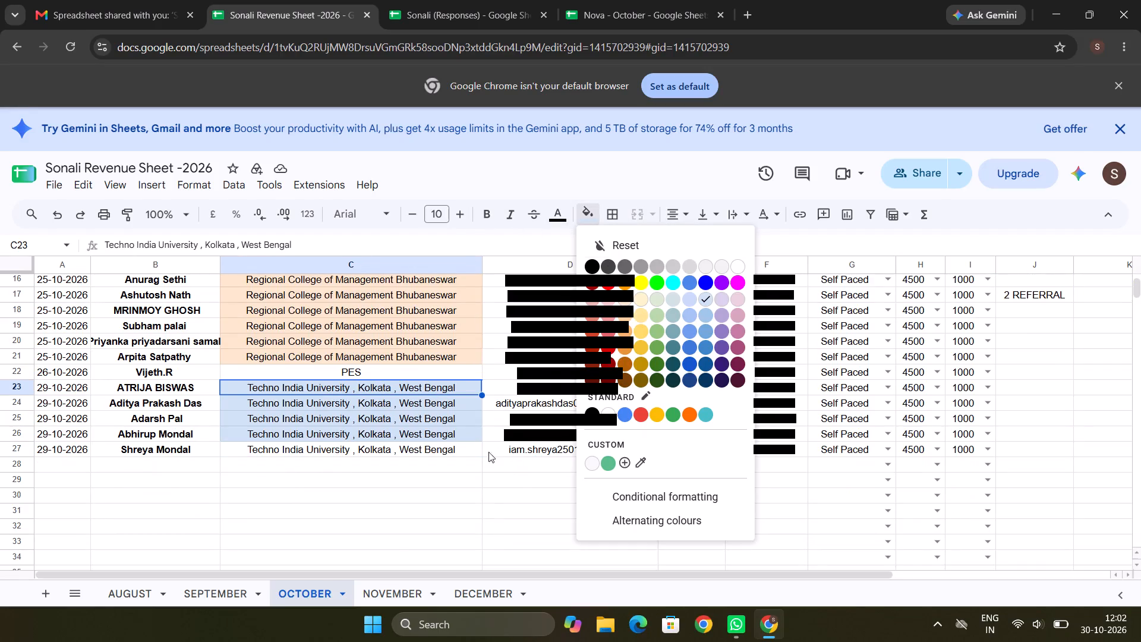
click(446, 448)
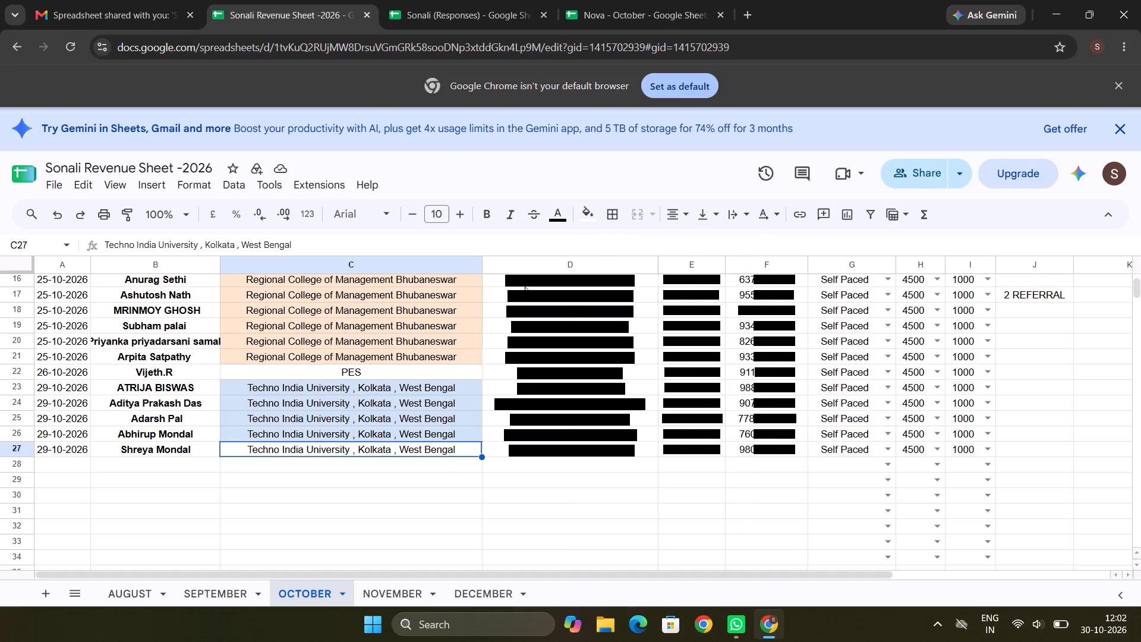
click(583, 213)
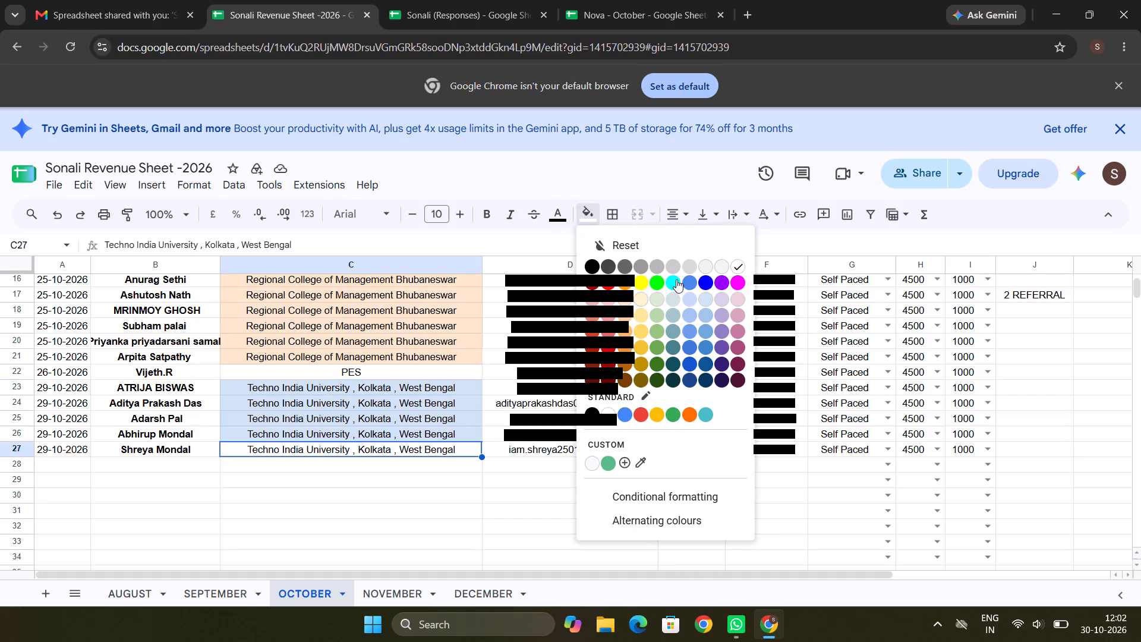
click(706, 298)
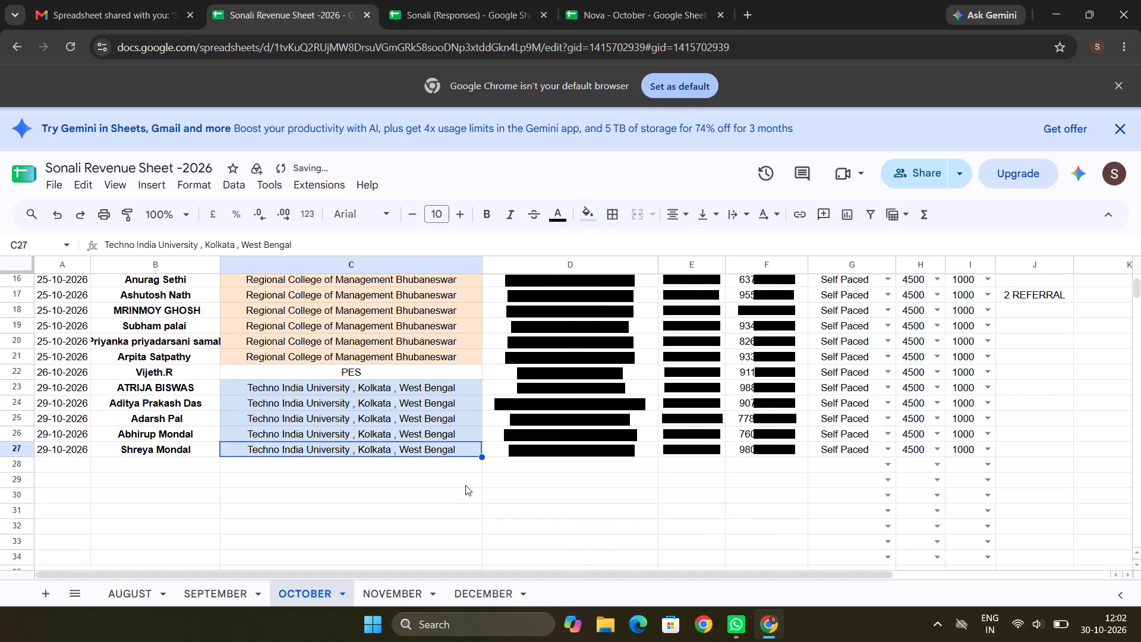
click(465, 485)
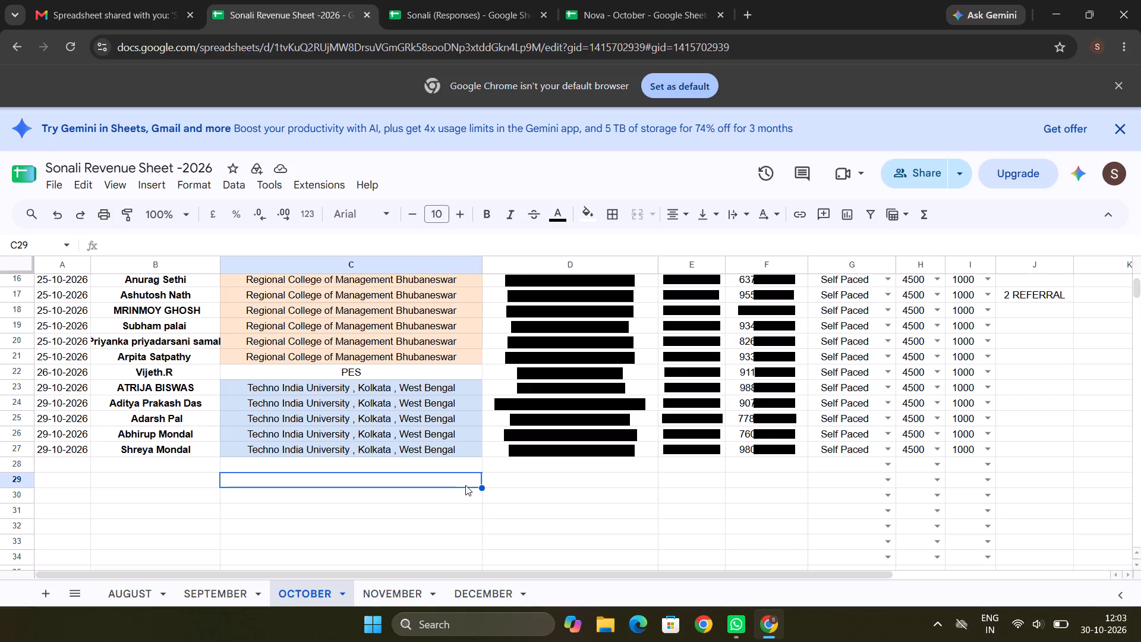
Switch to the Sonali (Responses) spreadsheet and look back through the earlier form responses and their status colours.
click(442, 24)
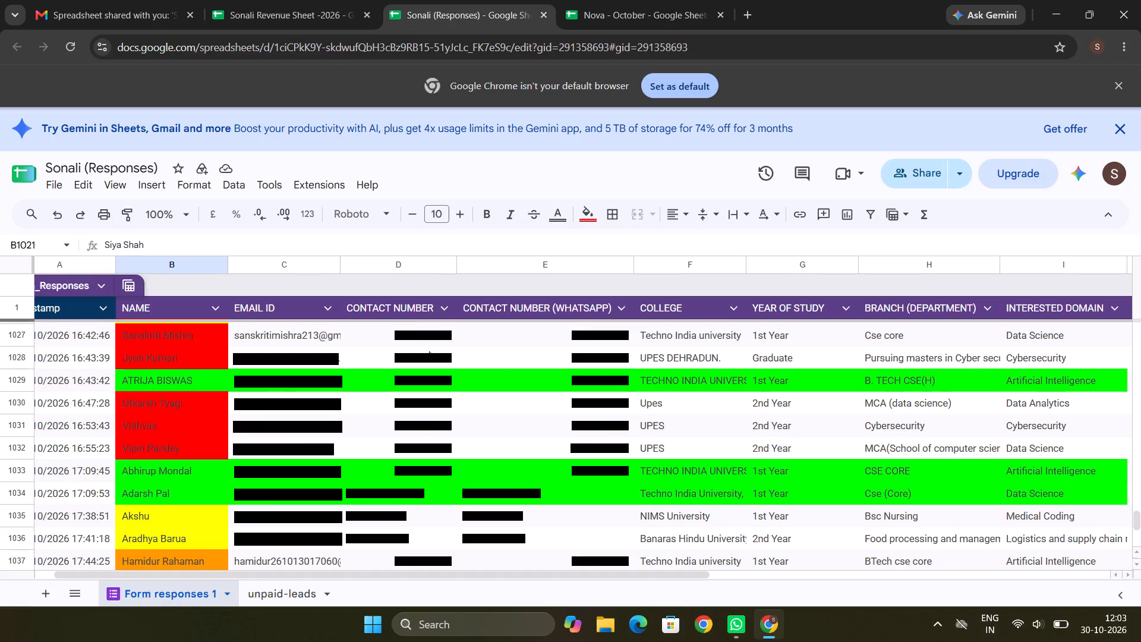
scroll(429, 358, up, 6)
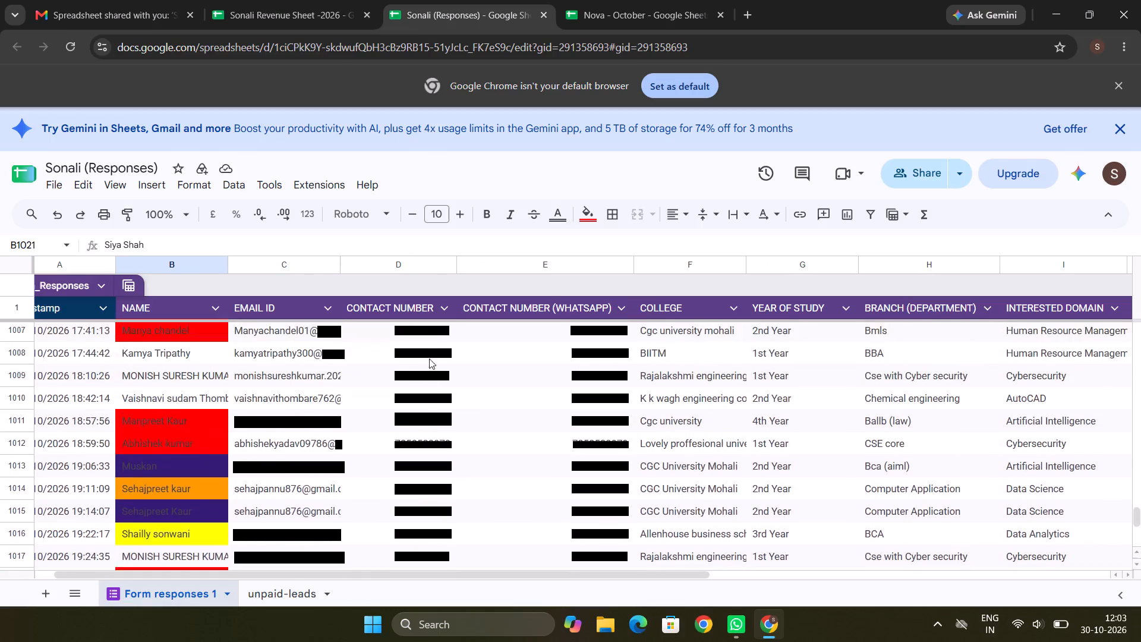
scroll(429, 358, up, 5)
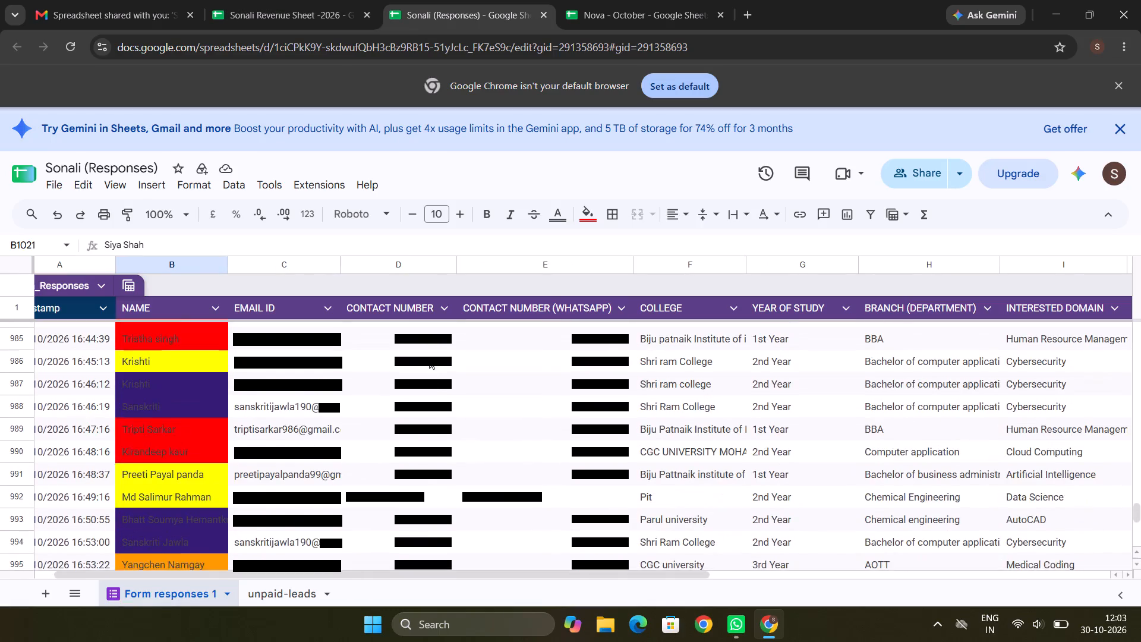
scroll(429, 358, up, 5)
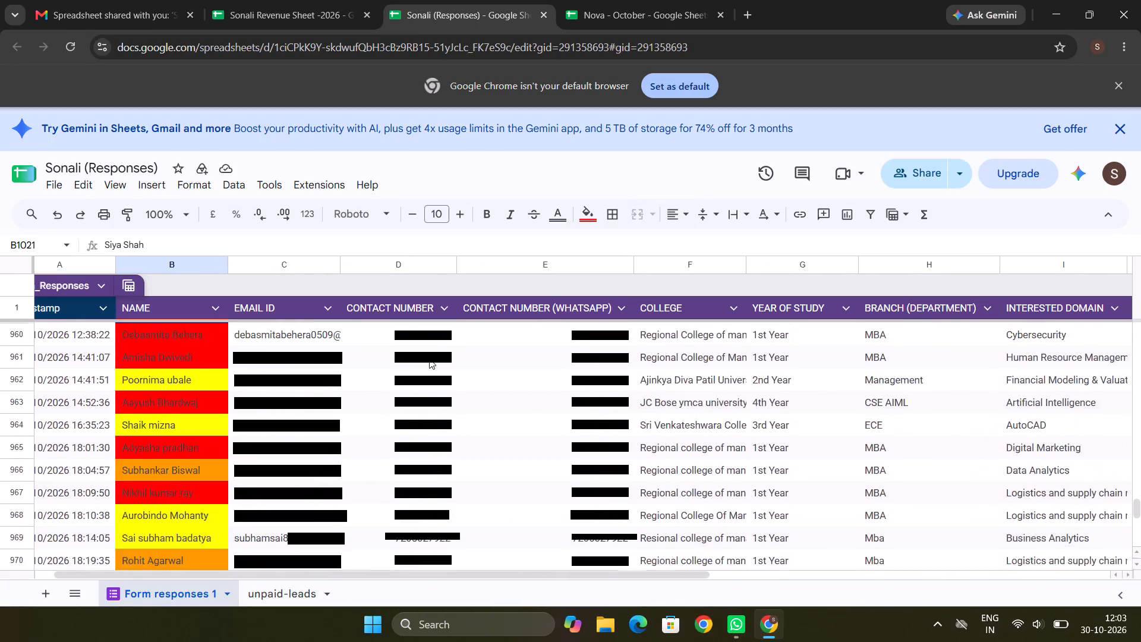
scroll(429, 358, up, 4)
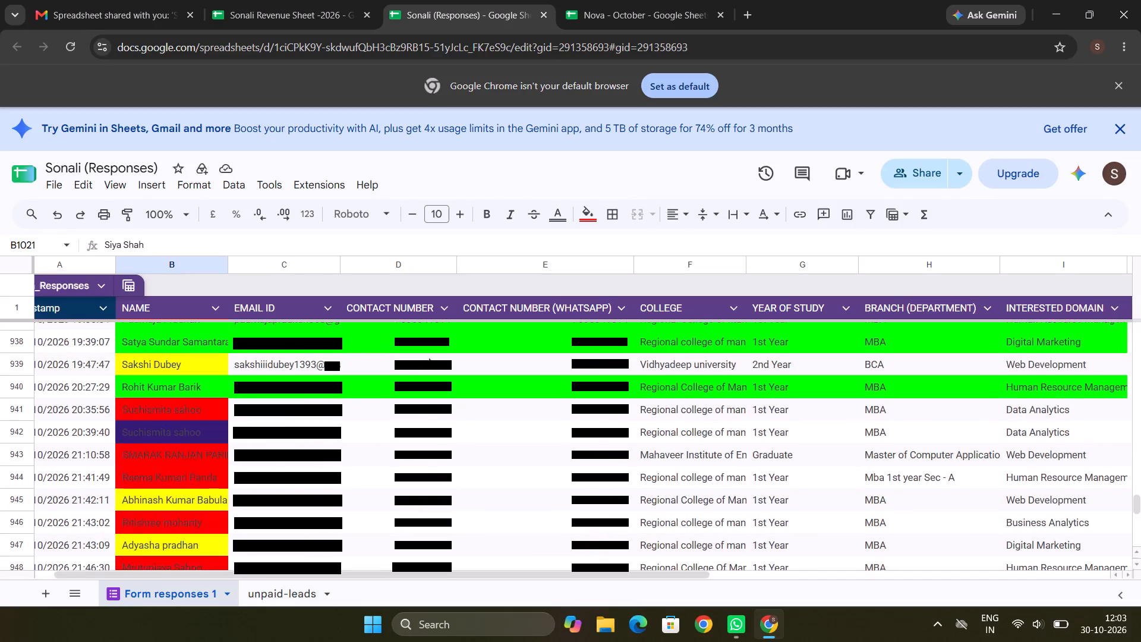
scroll(429, 358, up, 5)
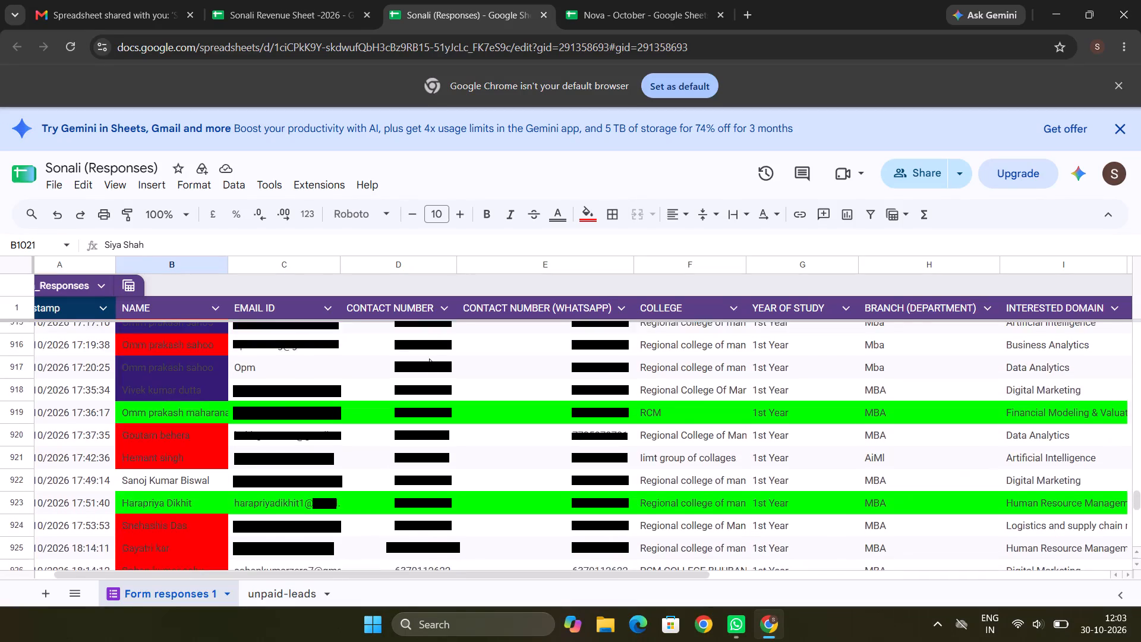
scroll(429, 358, up, 8)
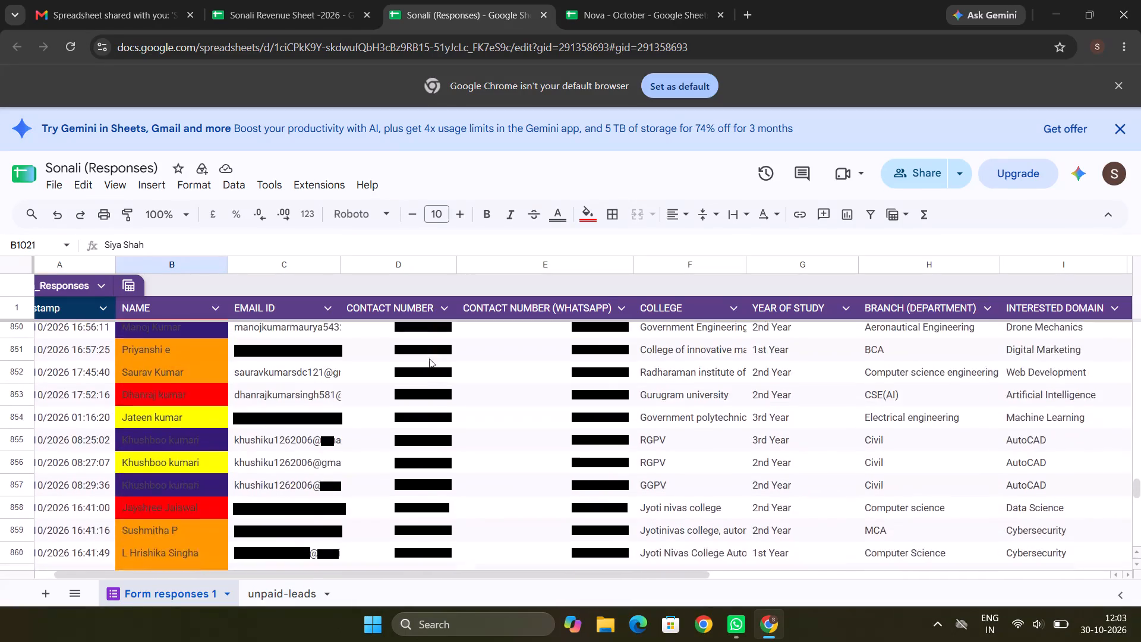
scroll(429, 358, up, 7)
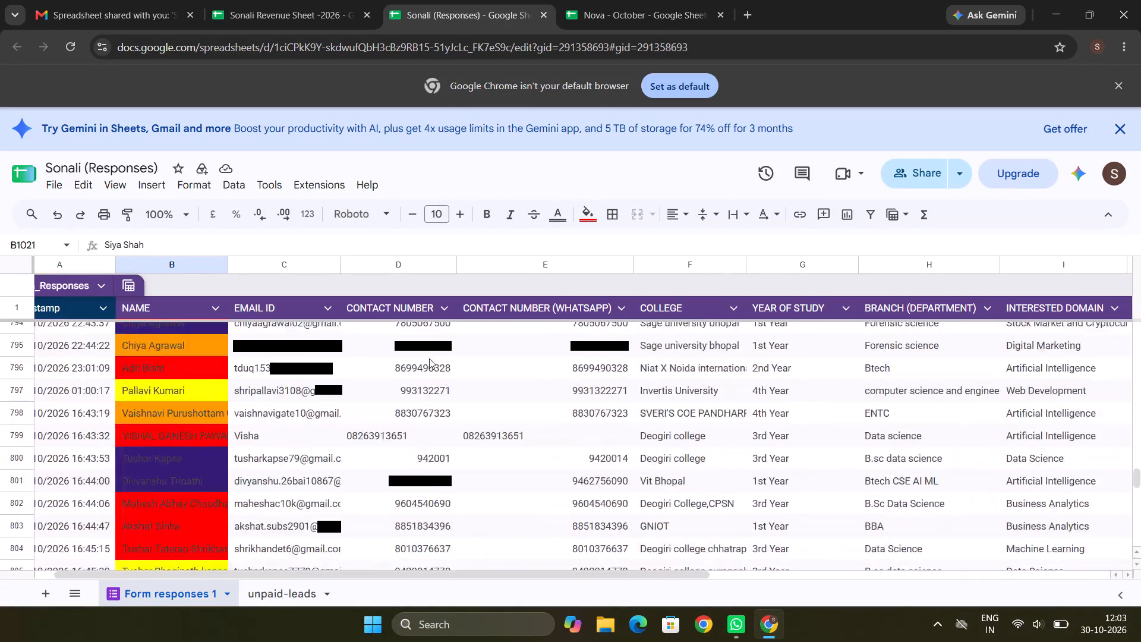
scroll(429, 358, up, 4)
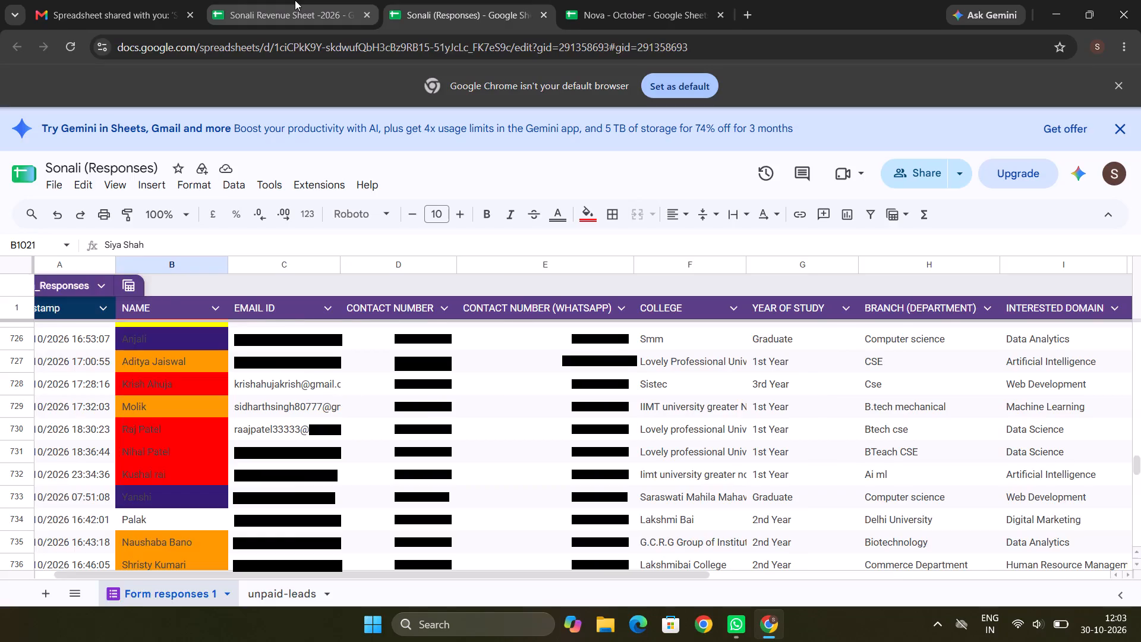
Switch to the Nova - October spreadsheet and review the SONALI leads and call statuses in and above the 27-10-2026 section.
click(295, 0)
click(584, 17)
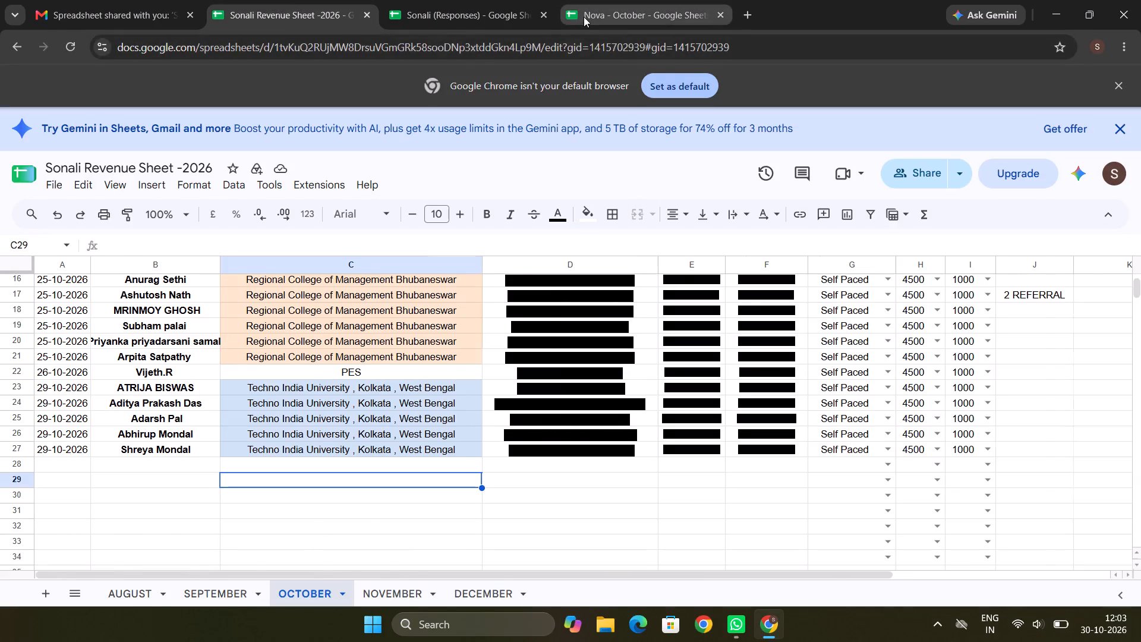
drag(584, 17, 558, 10)
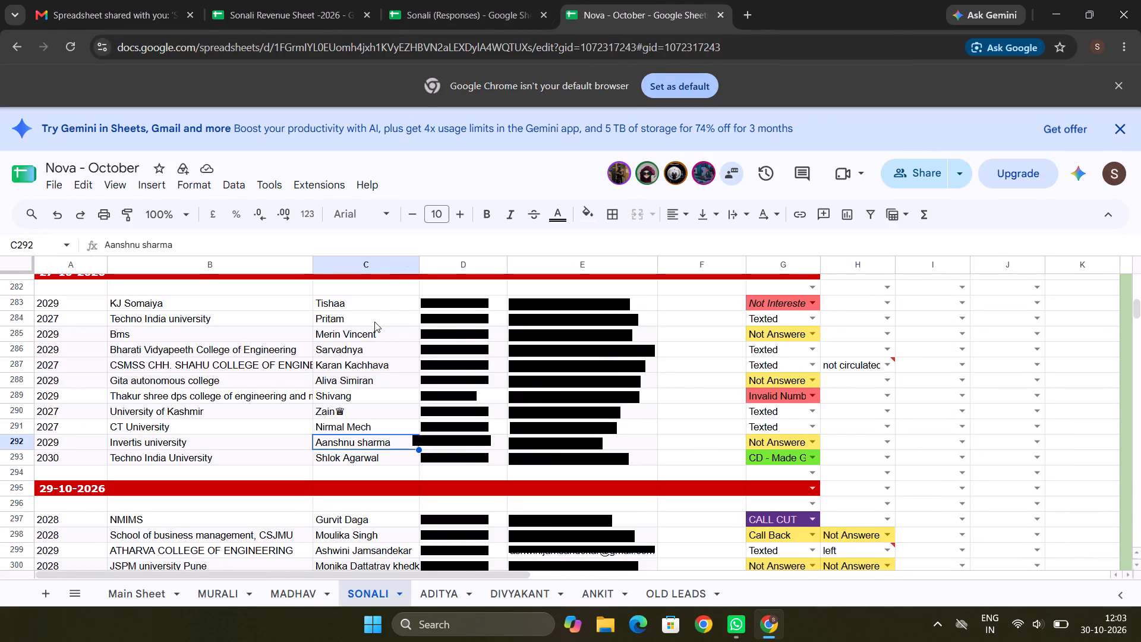
scroll(374, 322, up, 2)
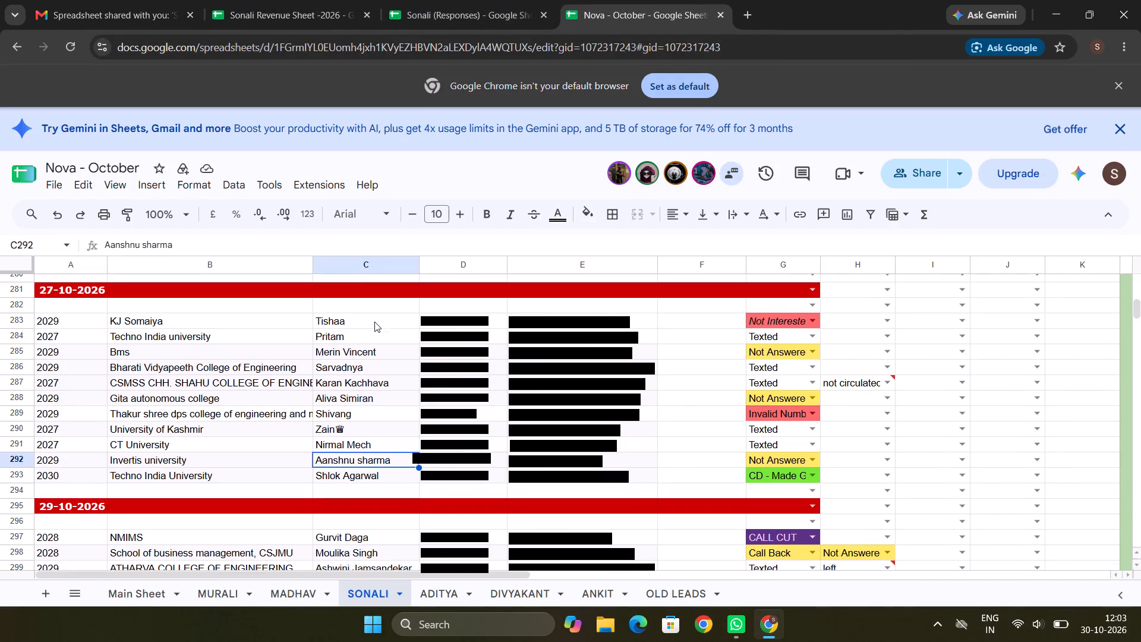
scroll(374, 322, up, 1)
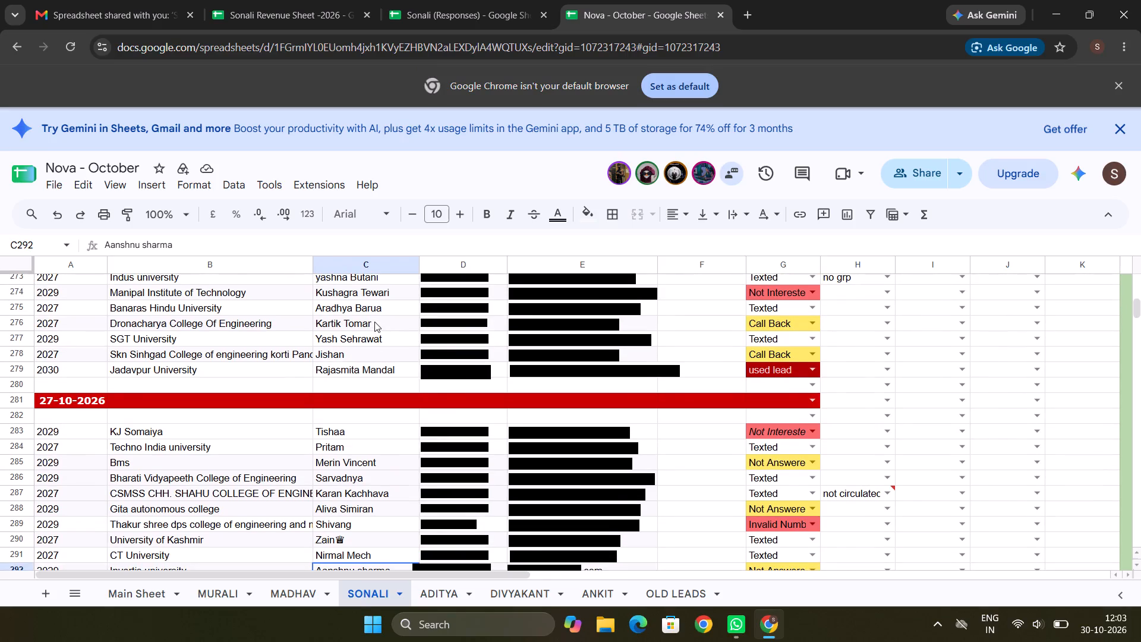
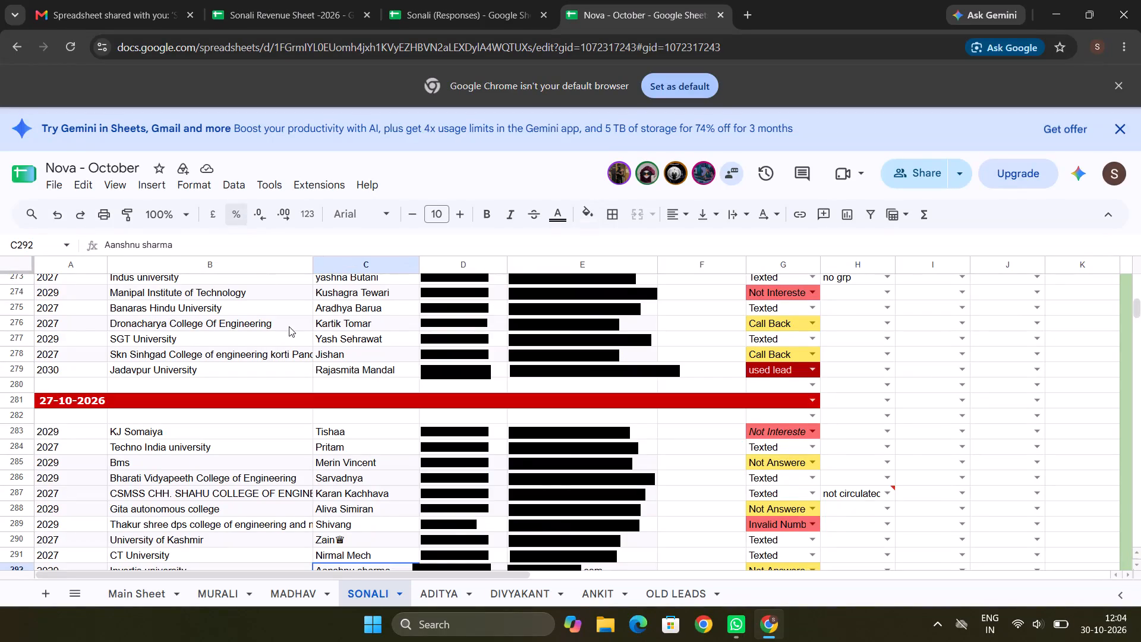
Copy the contact number of the Skn Sinhgad College lead in row 278 of the 26-10-2026 section.
scroll(289, 326, up, 2)
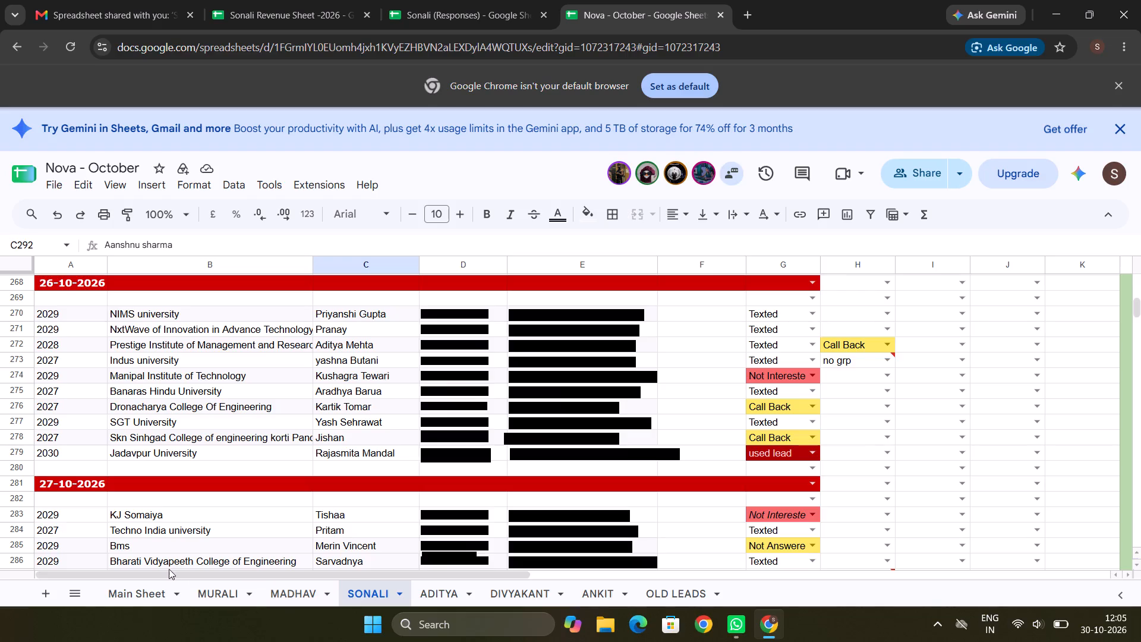
click(474, 438)
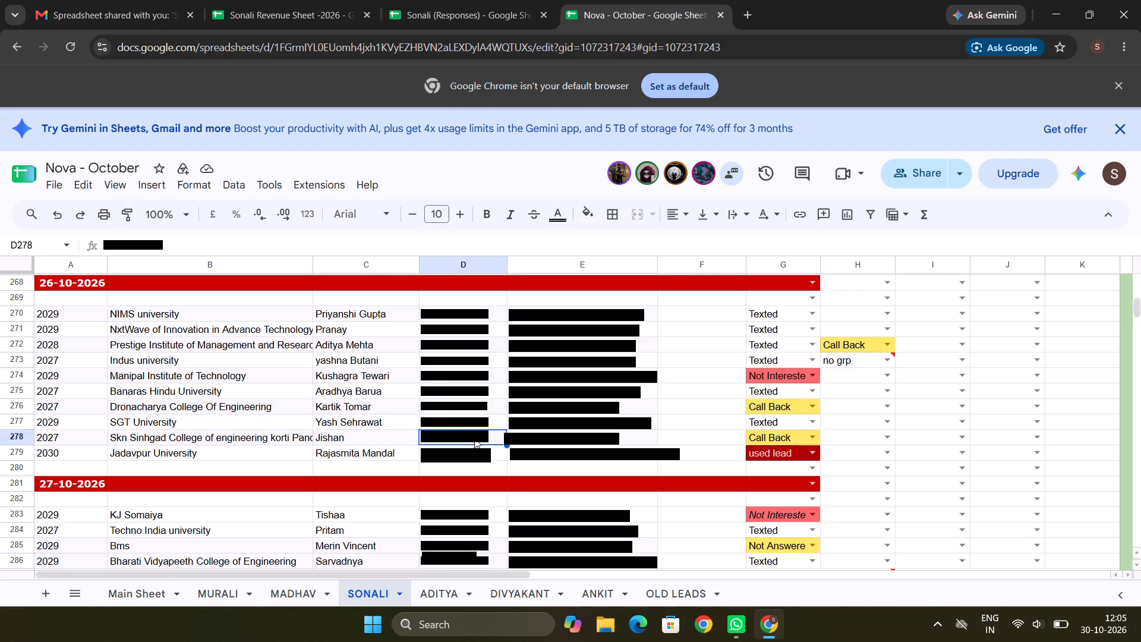
key(ctrl+c)
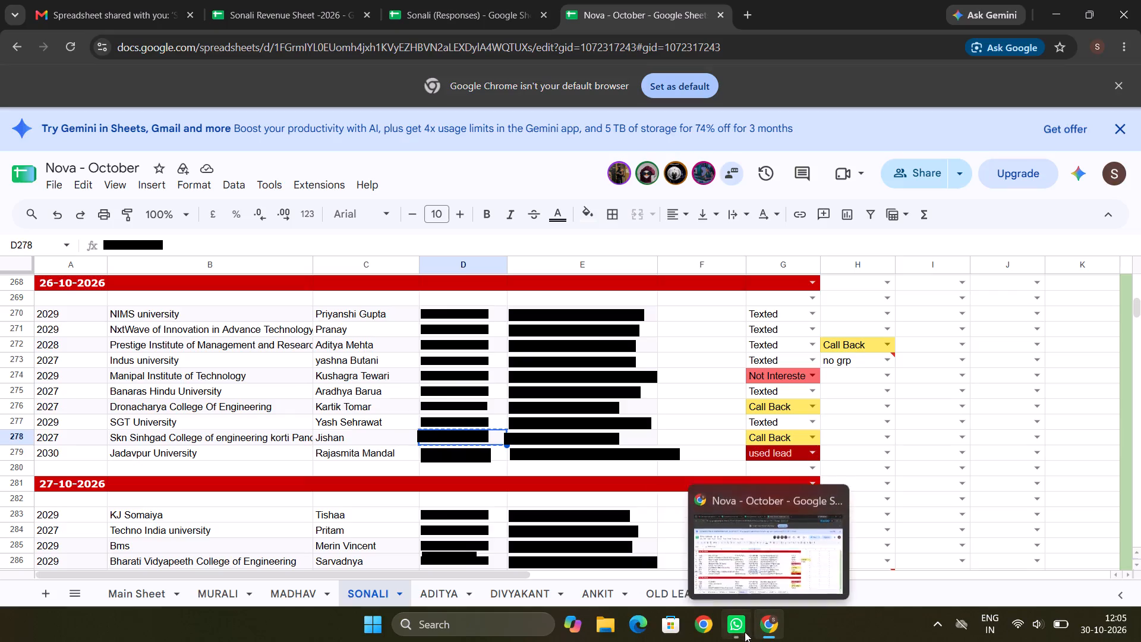
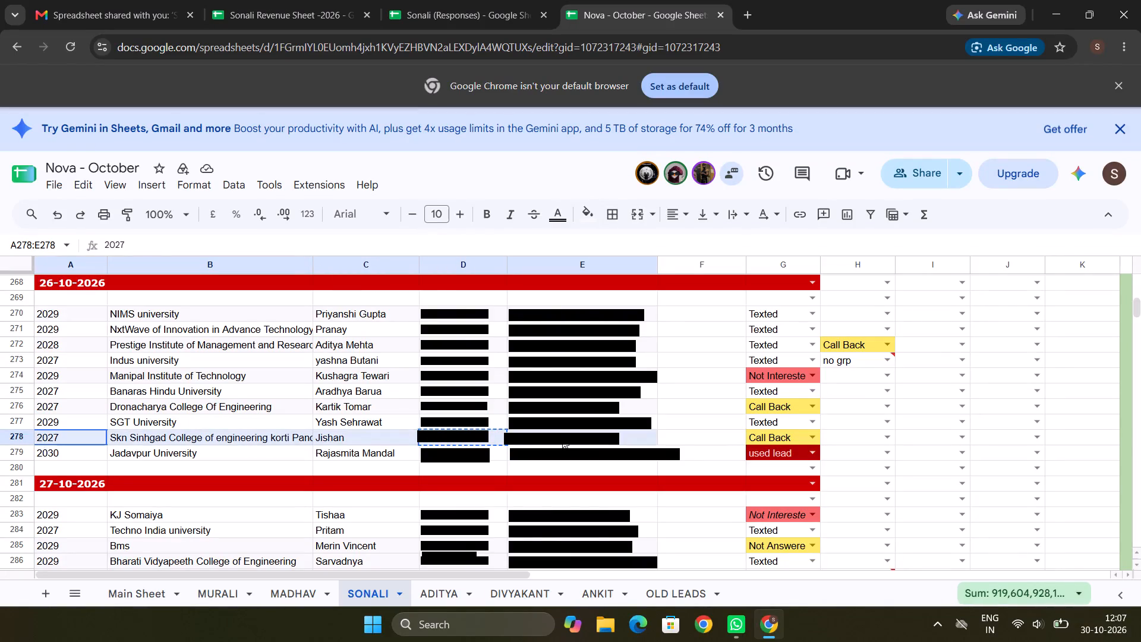
Copy the Skn Sinhgad College lead's full details, A278 to E278, from the 26-10-2026 section.
key(ctrl+c)
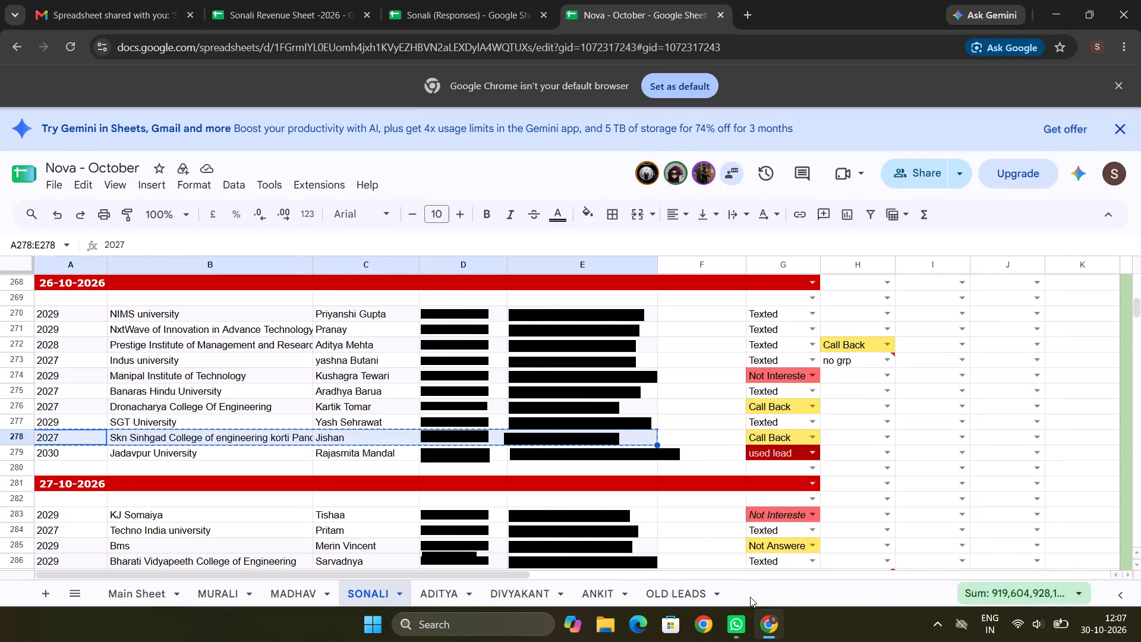
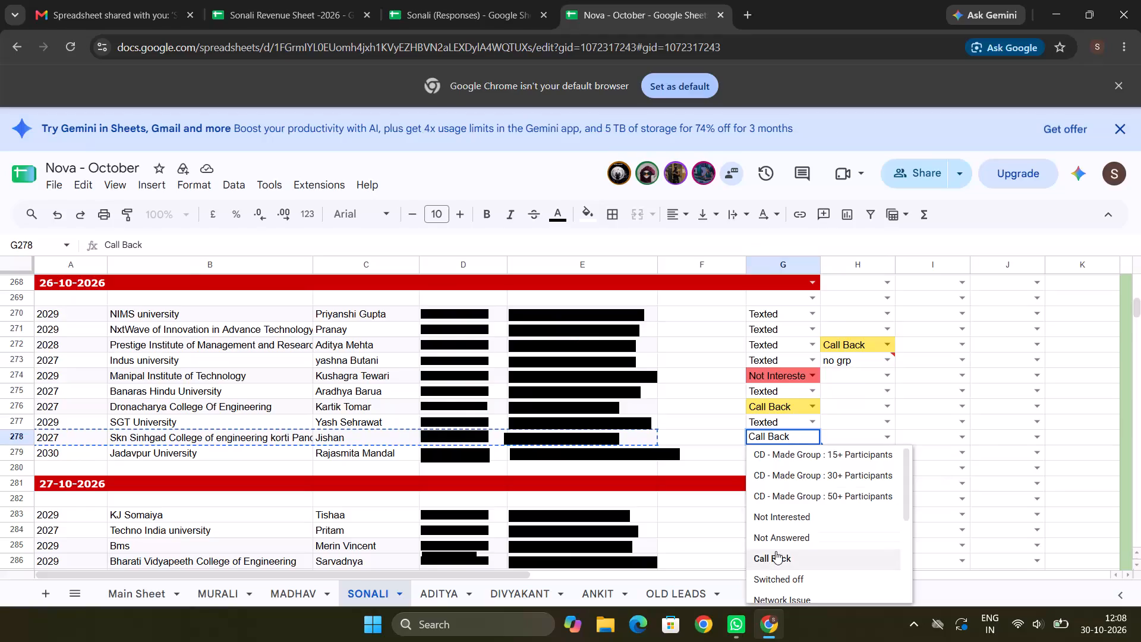
Set the call status of the Skn Sinhgad College lead in row 278 to Texted.
scroll(776, 551, down, 1)
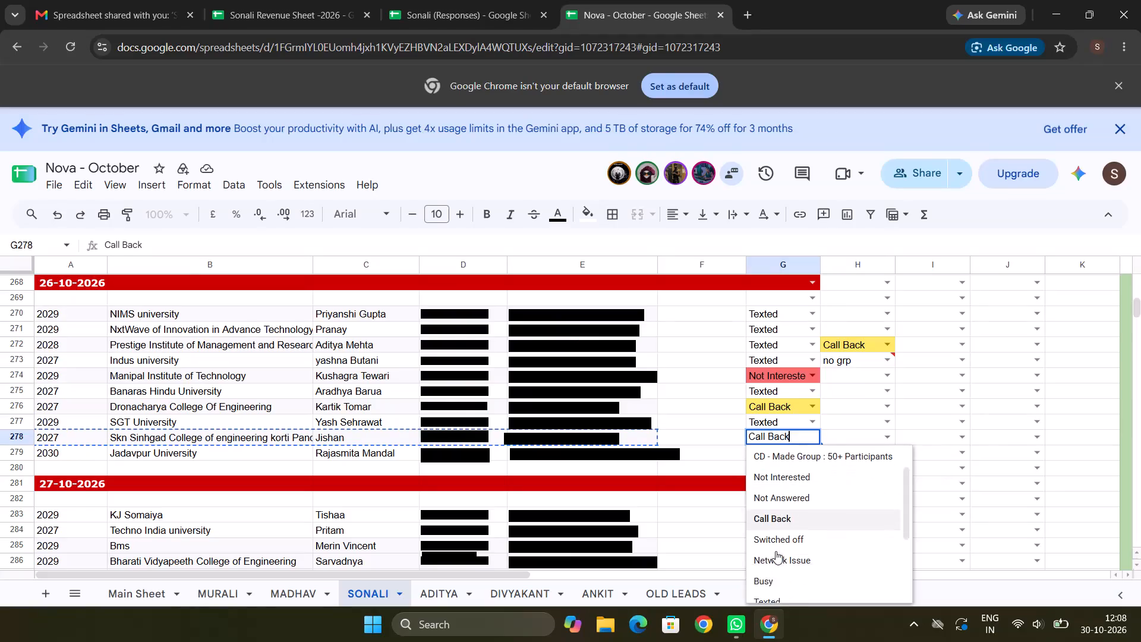
scroll(776, 551, down, 1)
click(776, 551)
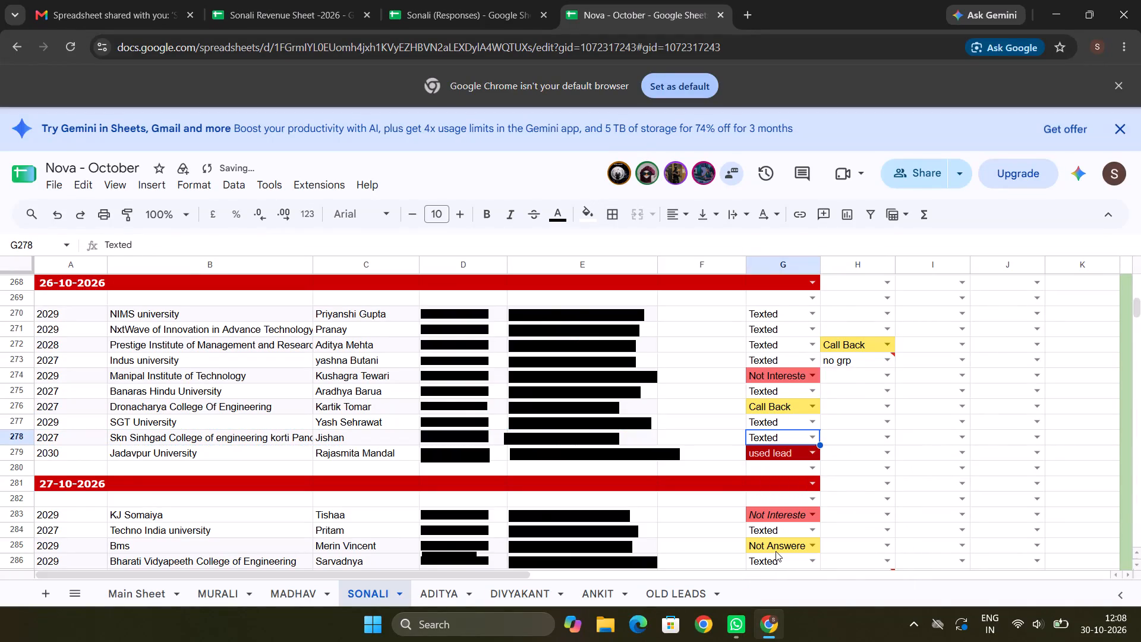
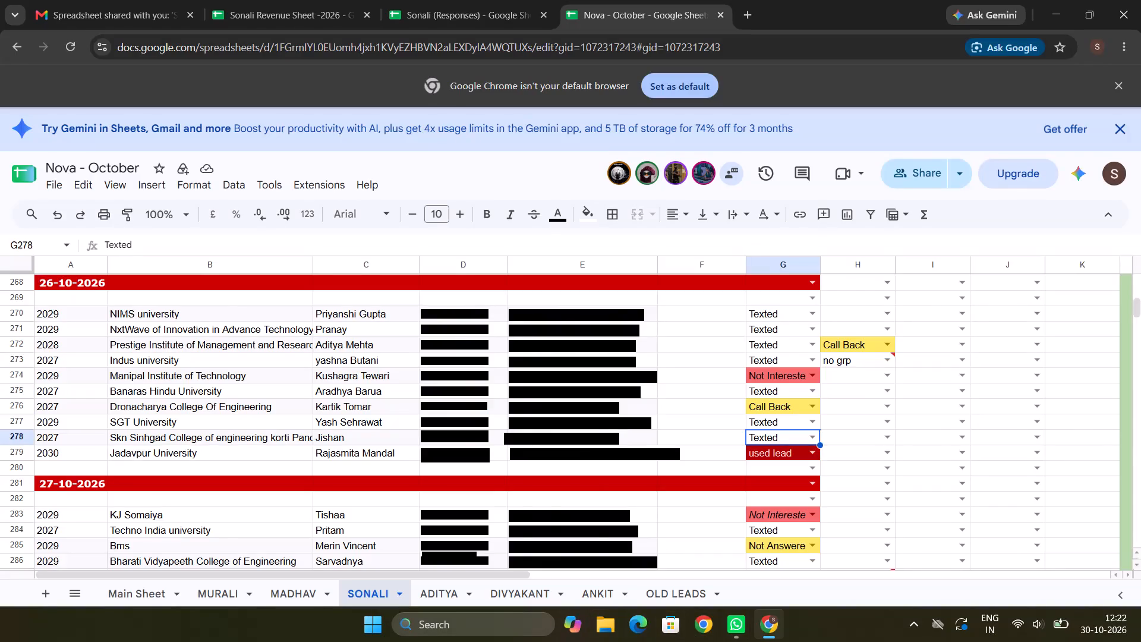
Copy the two new SONALI-assigned leads, Techno India university and Sharda University, A981 to E982, from the Main Sheet.
click(134, 588)
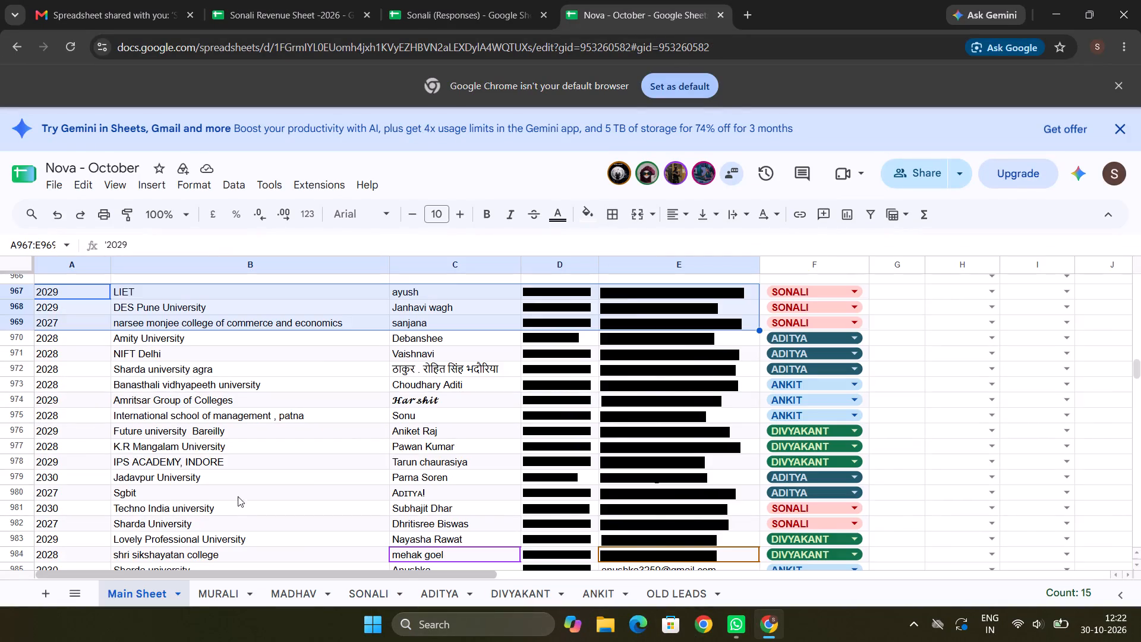
scroll(210, 501, down, 2)
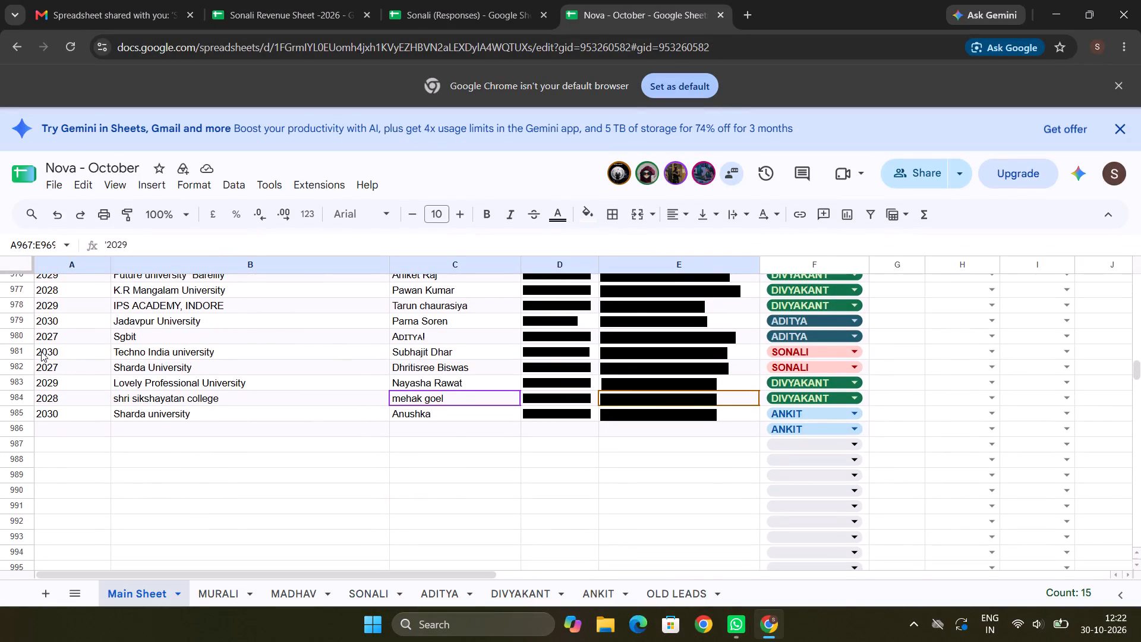
drag(41, 351, 672, 371)
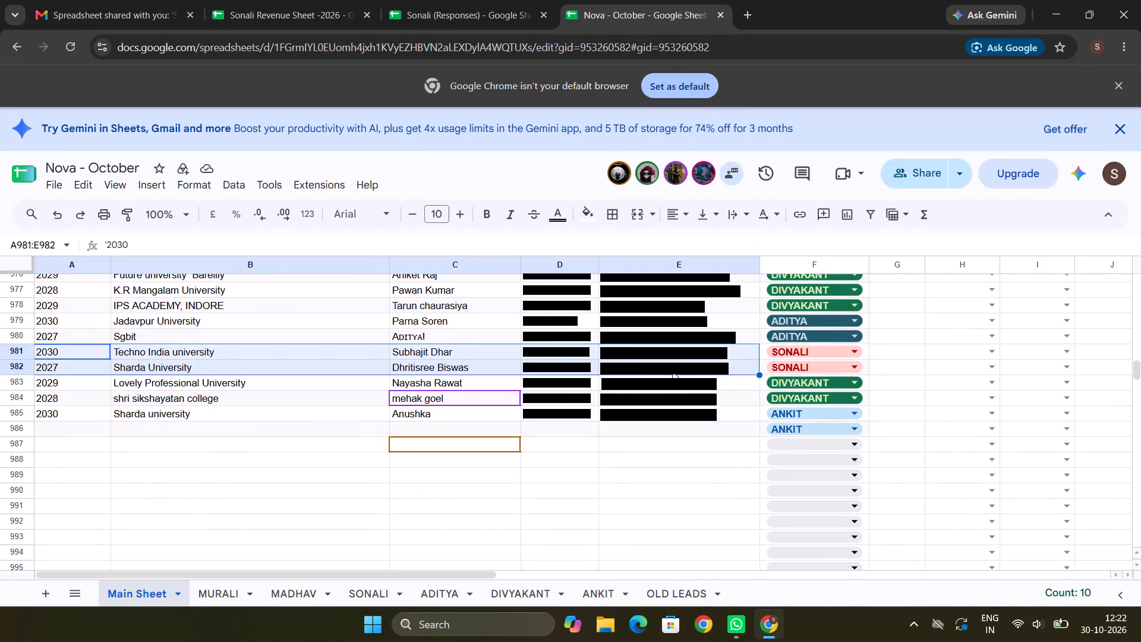
key(ctrl+c)
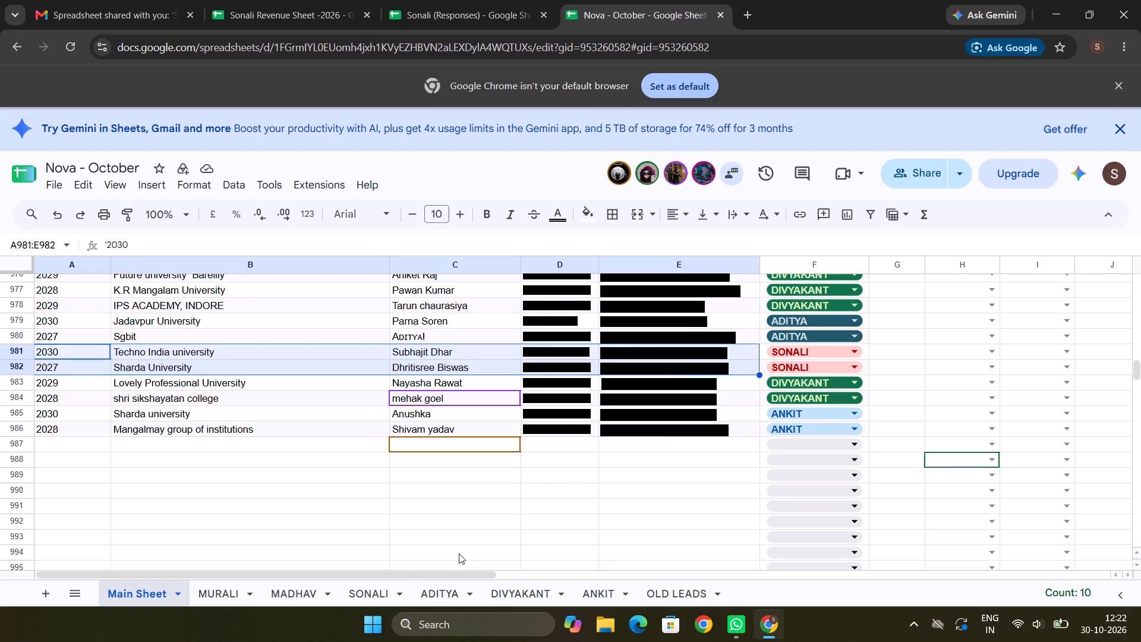
Paste the copied Techno India university and Sharda University leads into the SONALI sheet's 30-10-2026 section, starting at A313.
click(359, 603)
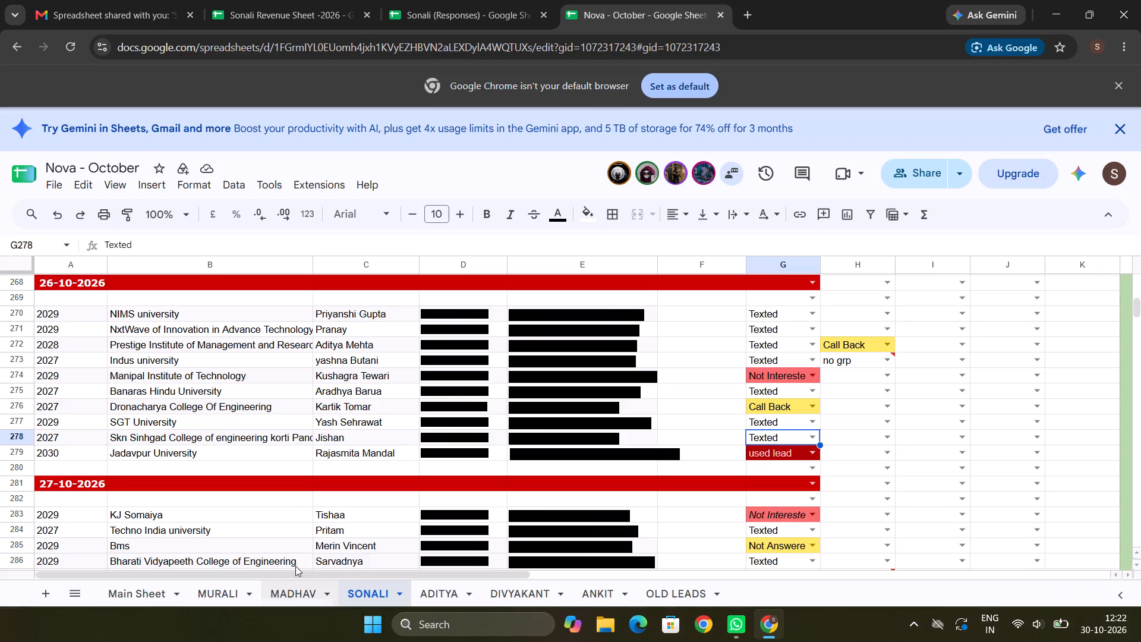
scroll(295, 496, down, 6)
scroll(295, 496, up, 1)
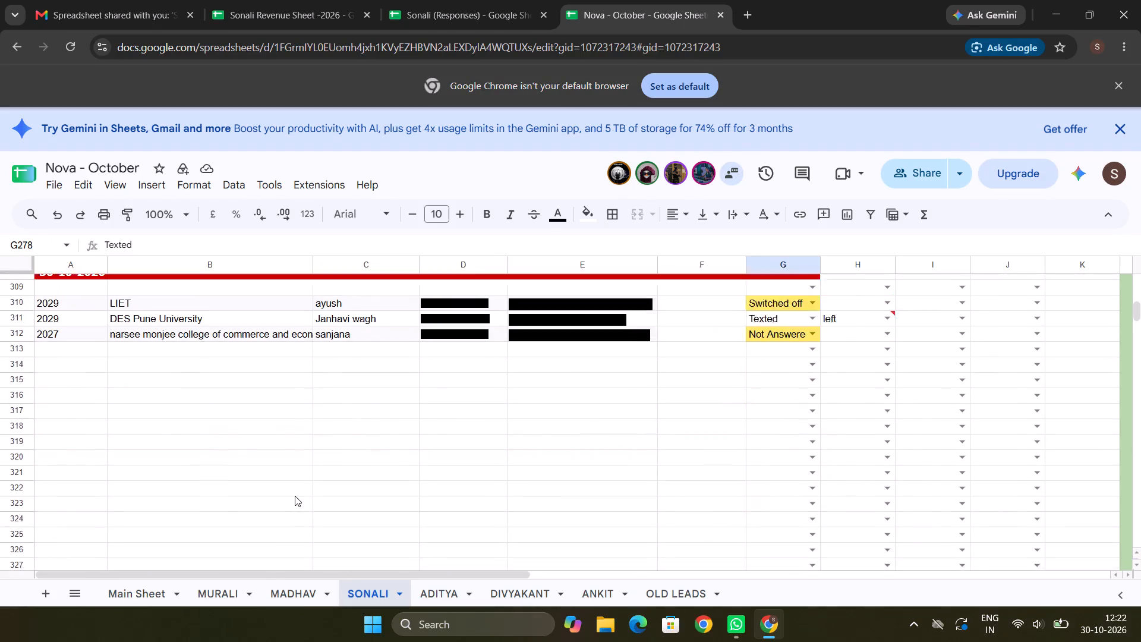
scroll(295, 496, up, 2)
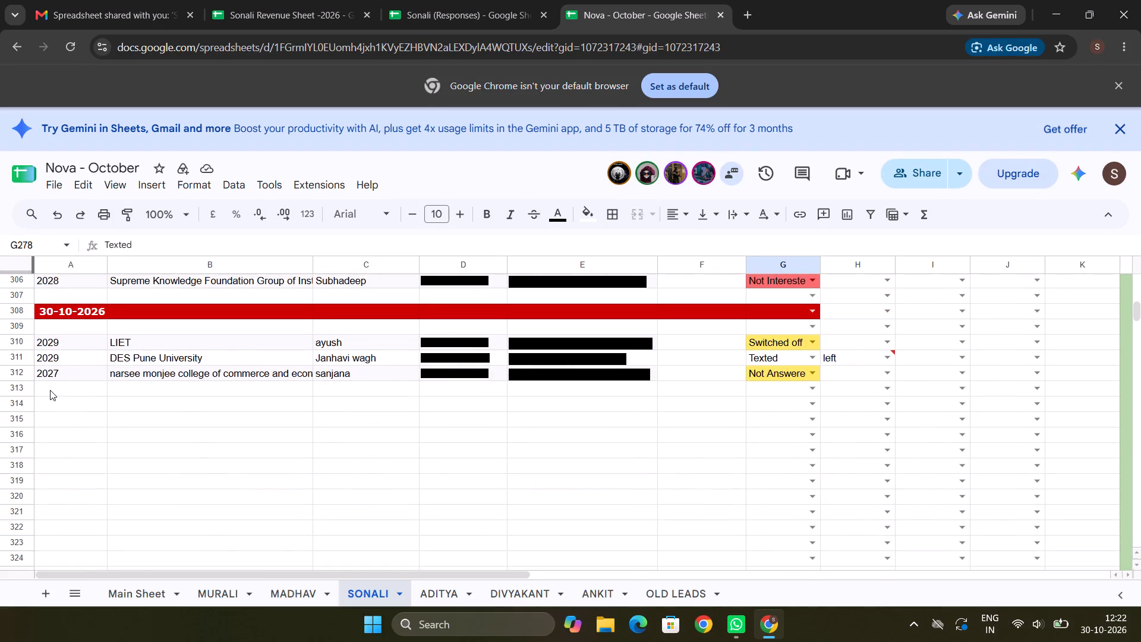
click(50, 388)
key(ctrl+v)
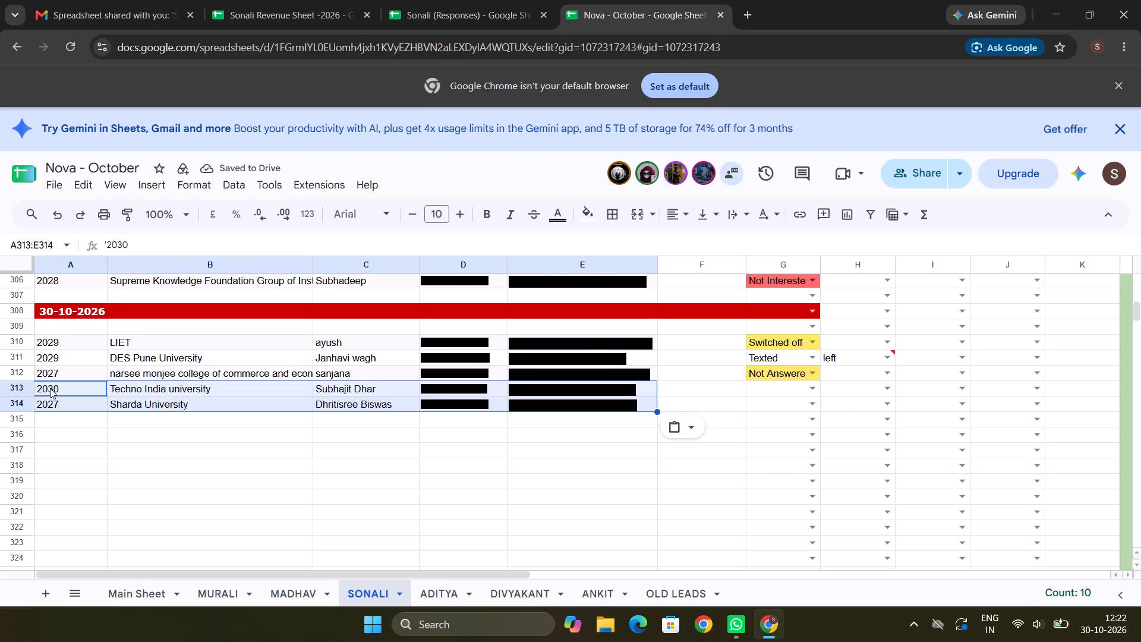
Review the leads and their call statuses in the SONALI sheet's sections from 26-10-2026 to 30-10-2026.
scroll(133, 400, up, 3)
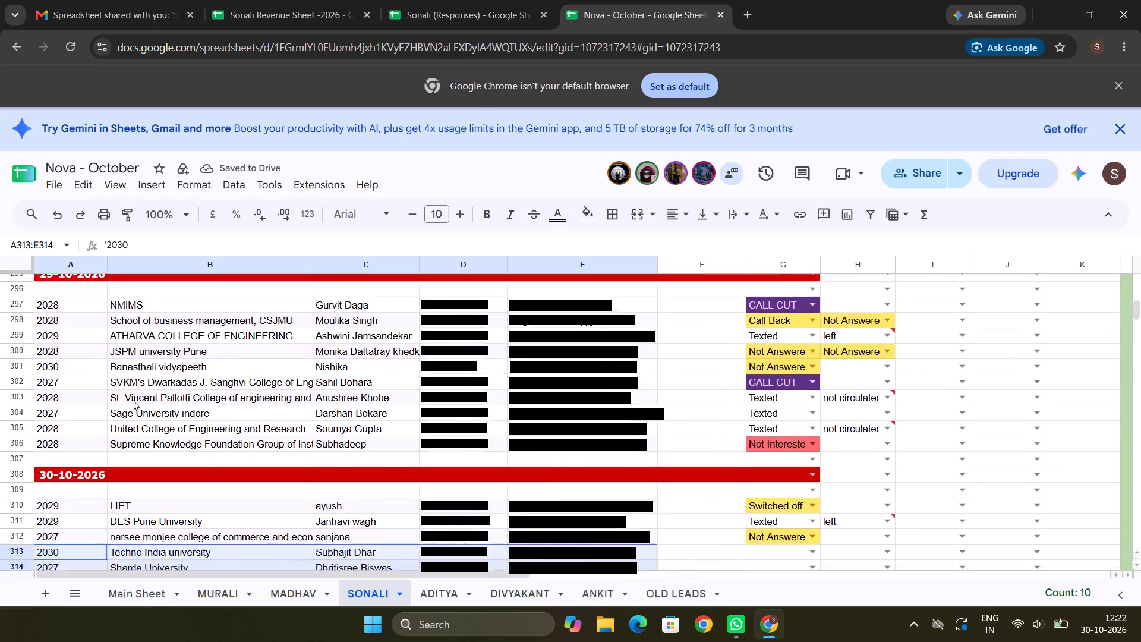
scroll(133, 400, up, 5)
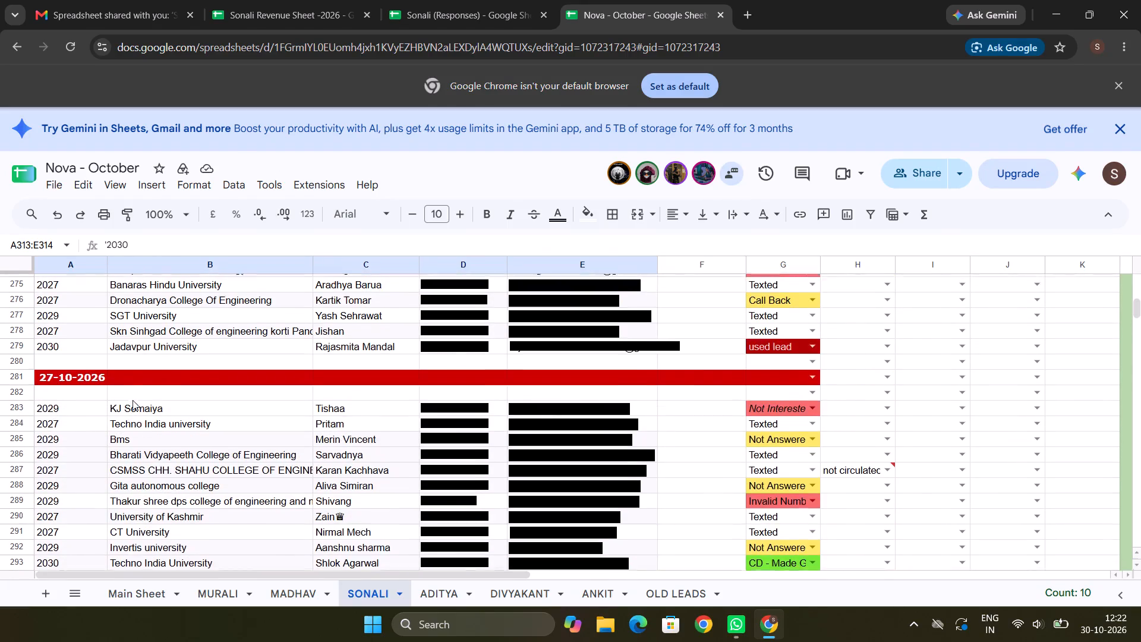
scroll(133, 400, up, 1)
scroll(133, 400, down, 3)
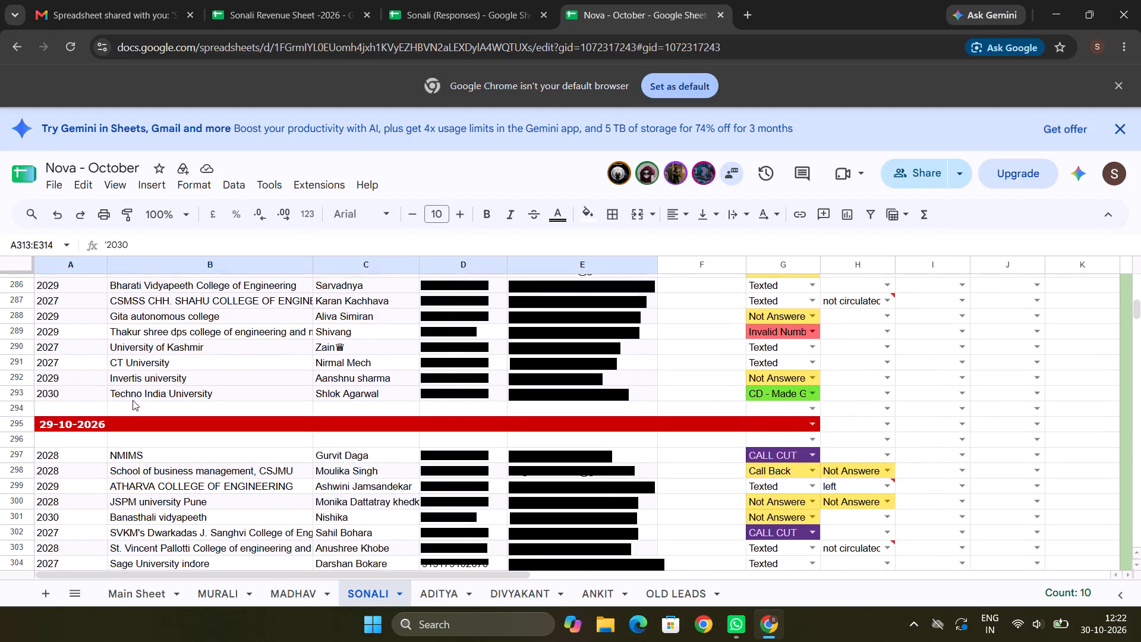
scroll(133, 400, down, 2)
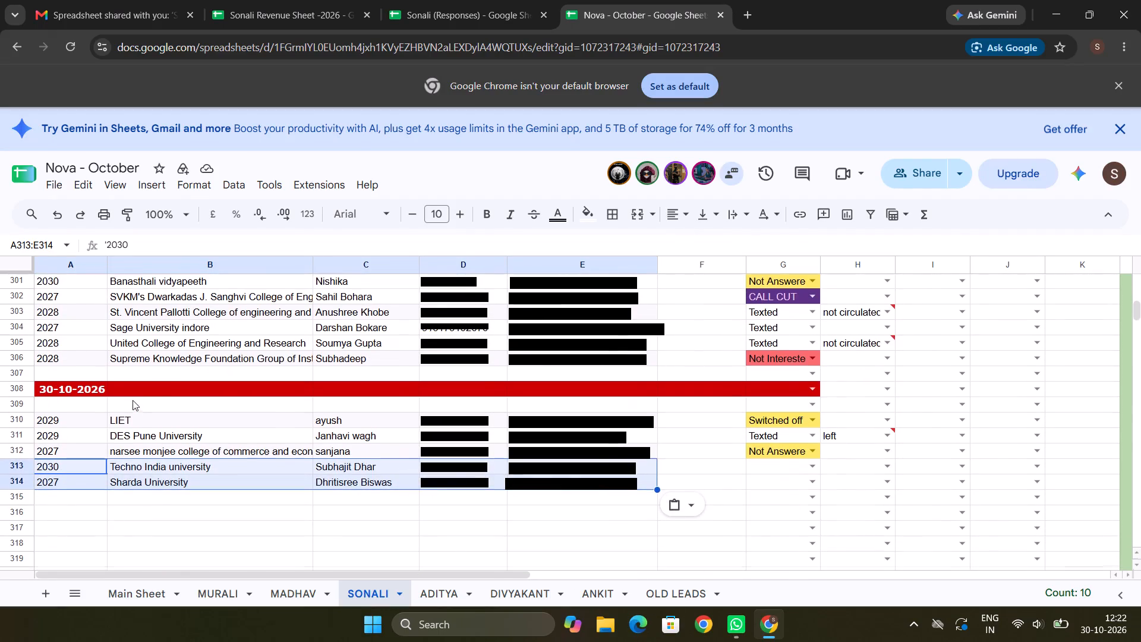
scroll(133, 400, down, 1)
scroll(133, 400, up, 1)
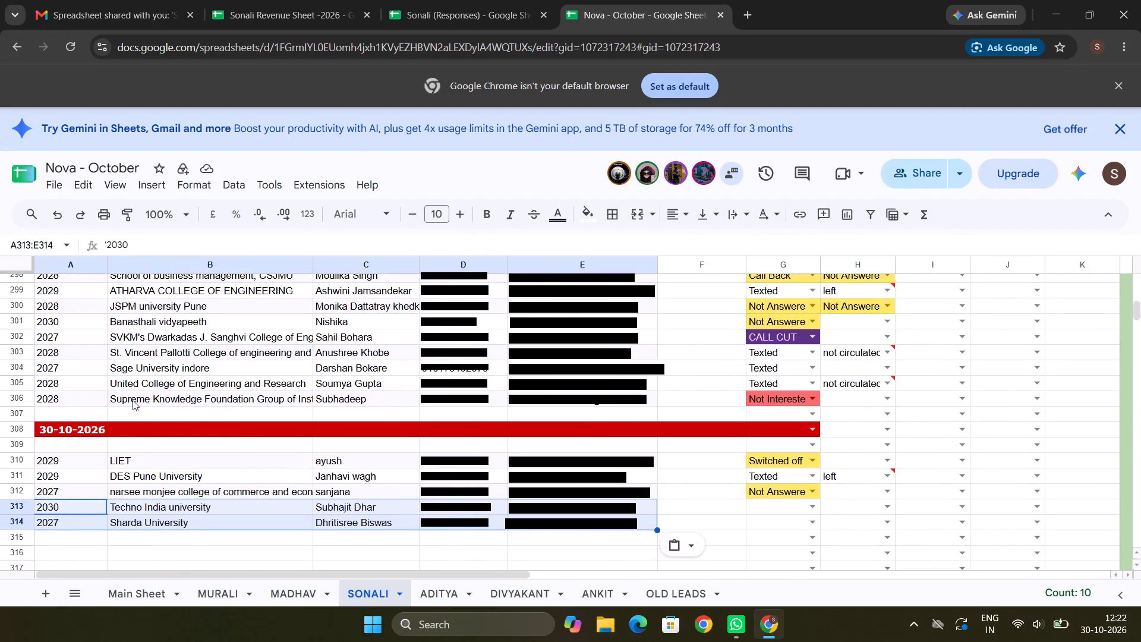
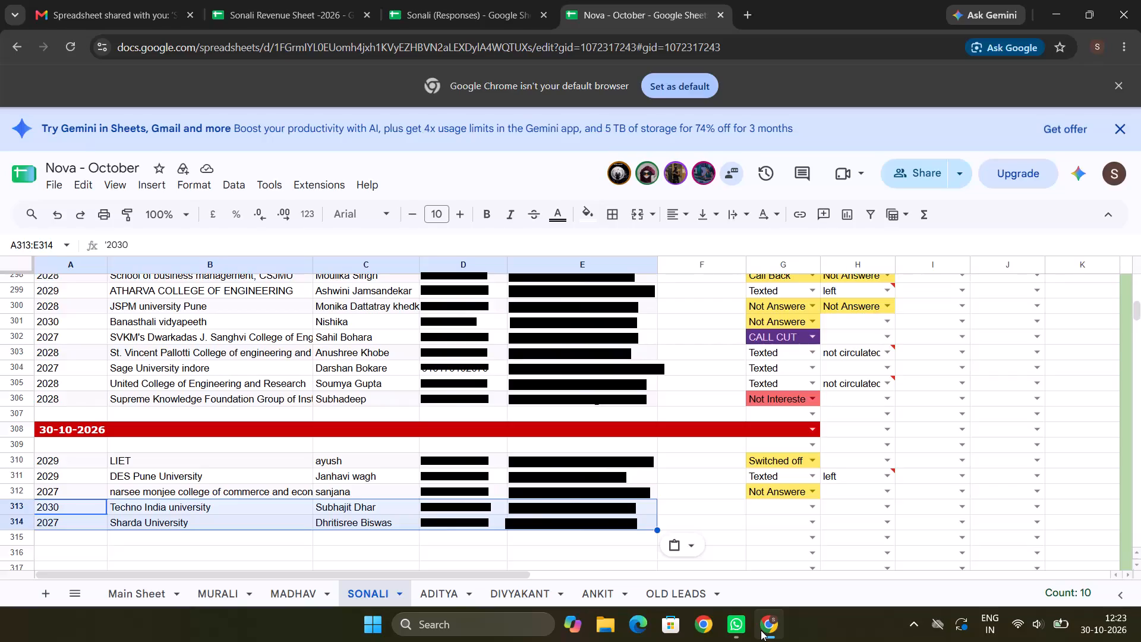
Select the contact number of the Techno India university lead in row 313 of the 30-10-2026 section for calling.
click(483, 508)
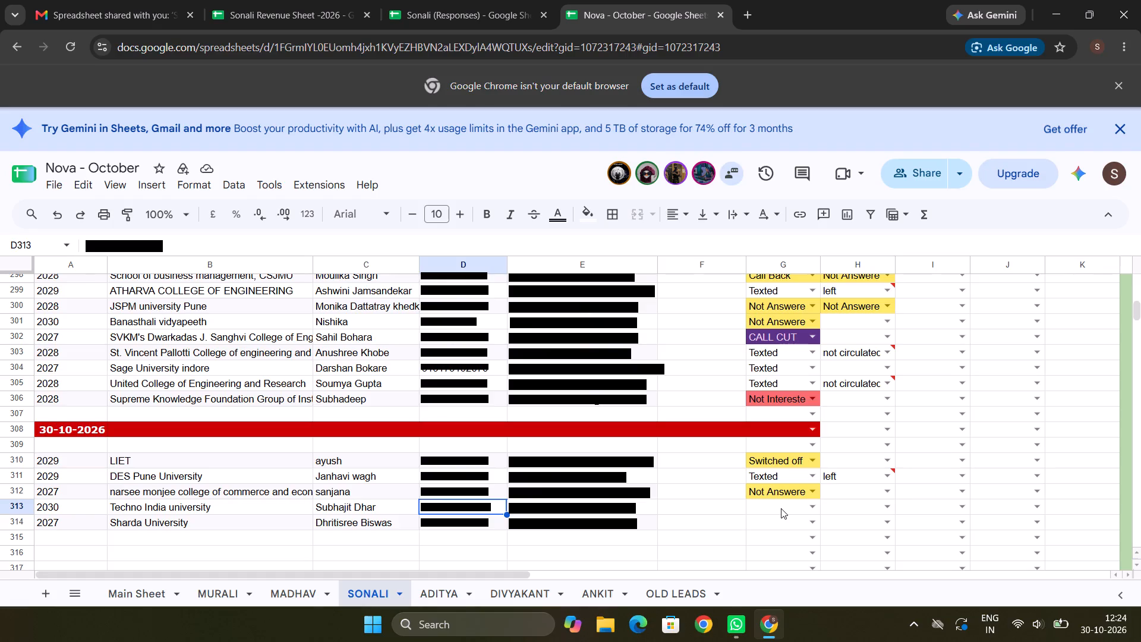
Set the Techno India university lead's status in row 313 to Call Back and enter 5pm in the adjacent column H cell.
click(808, 511)
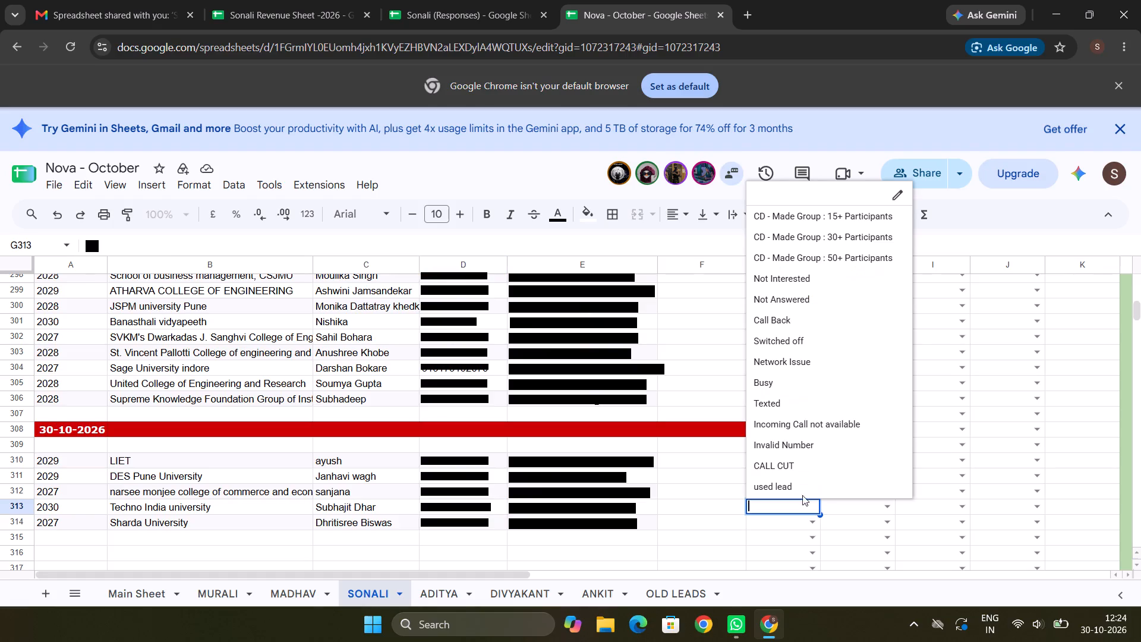
click(759, 320)
click(839, 502)
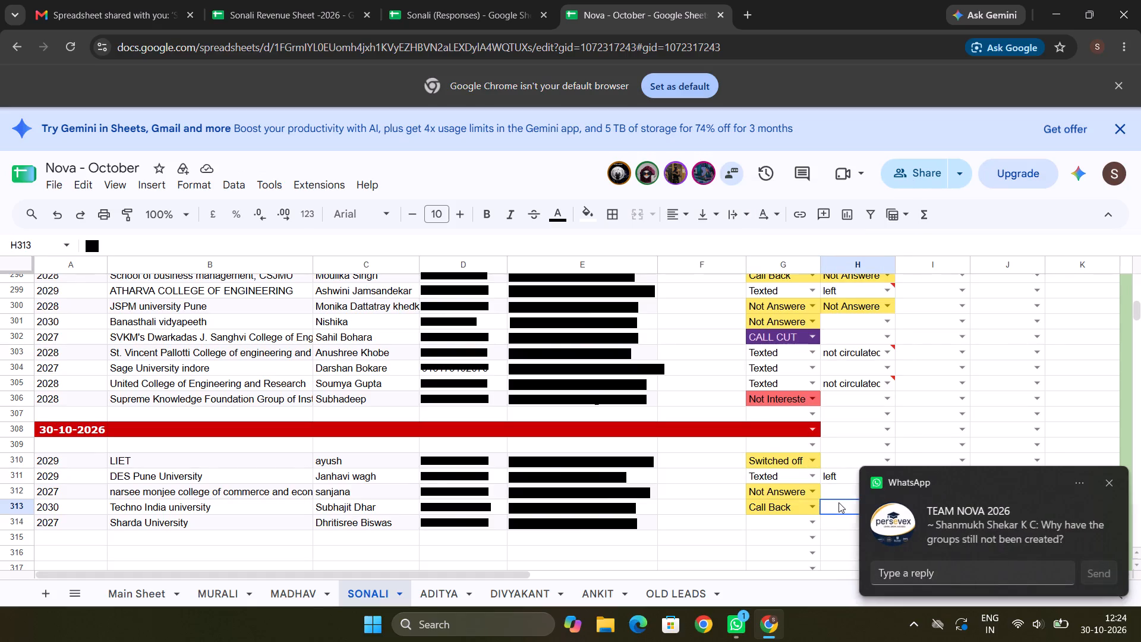
text(5pm)
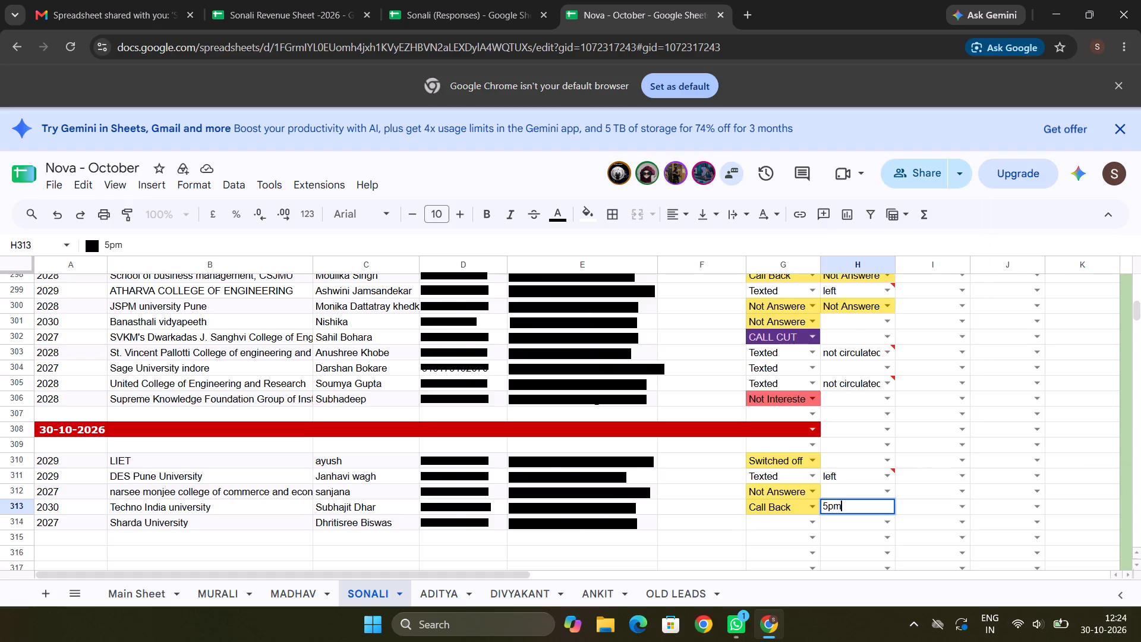
key(Return)
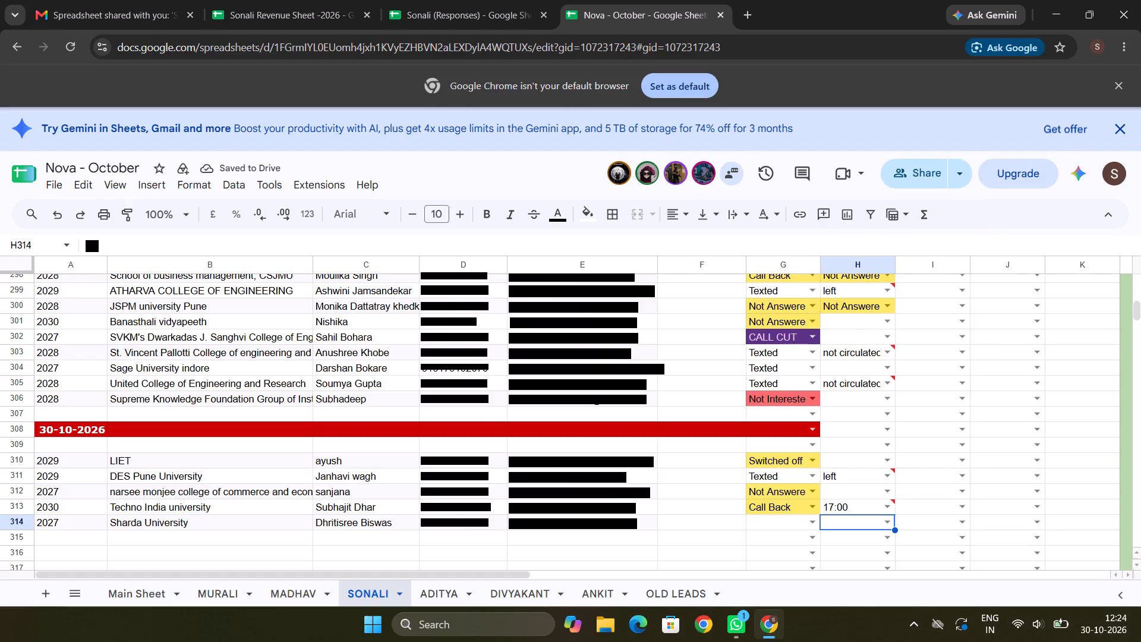
scroll(463, 486, down, 1)
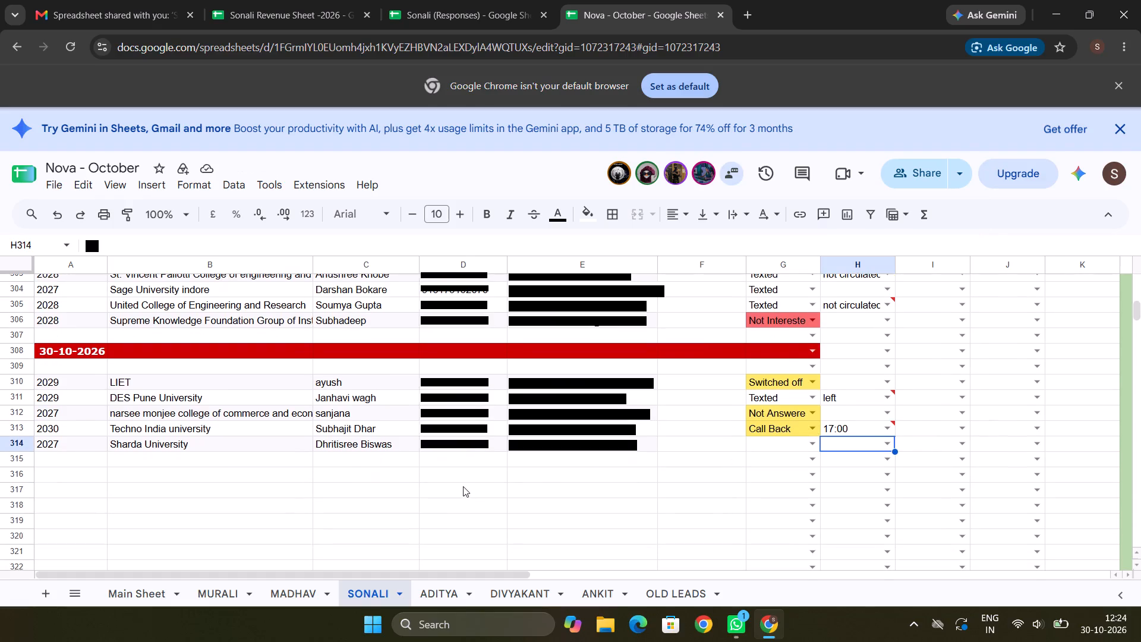
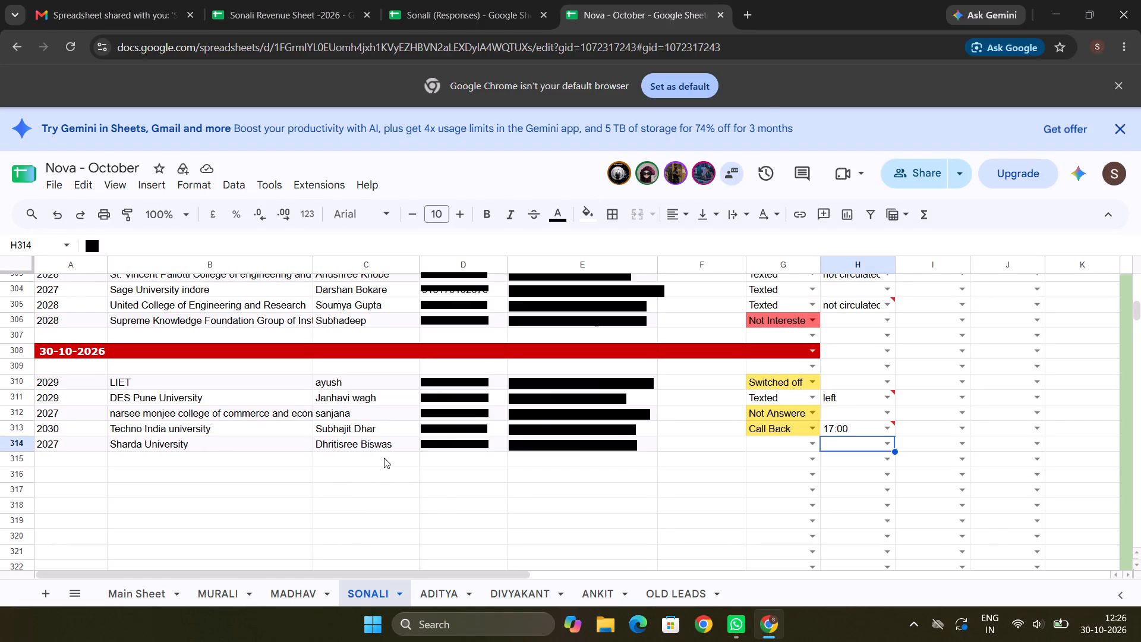
Copy the Sharda University lead's phone number from row 314 of the 30-10-2026 section.
click(433, 442)
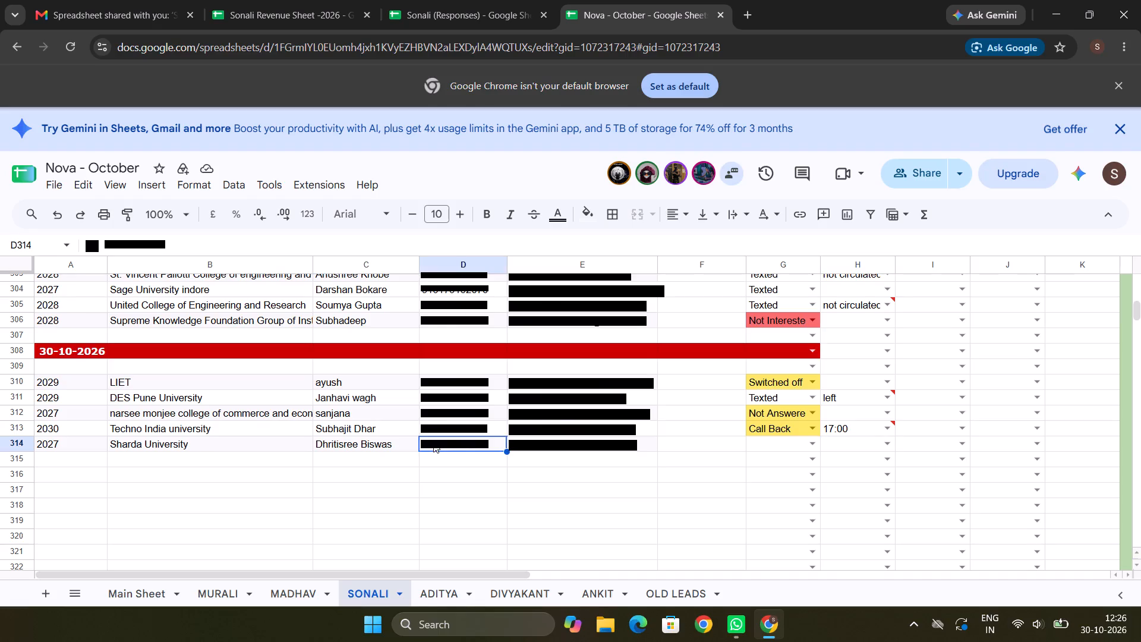
key(ctrl+c)
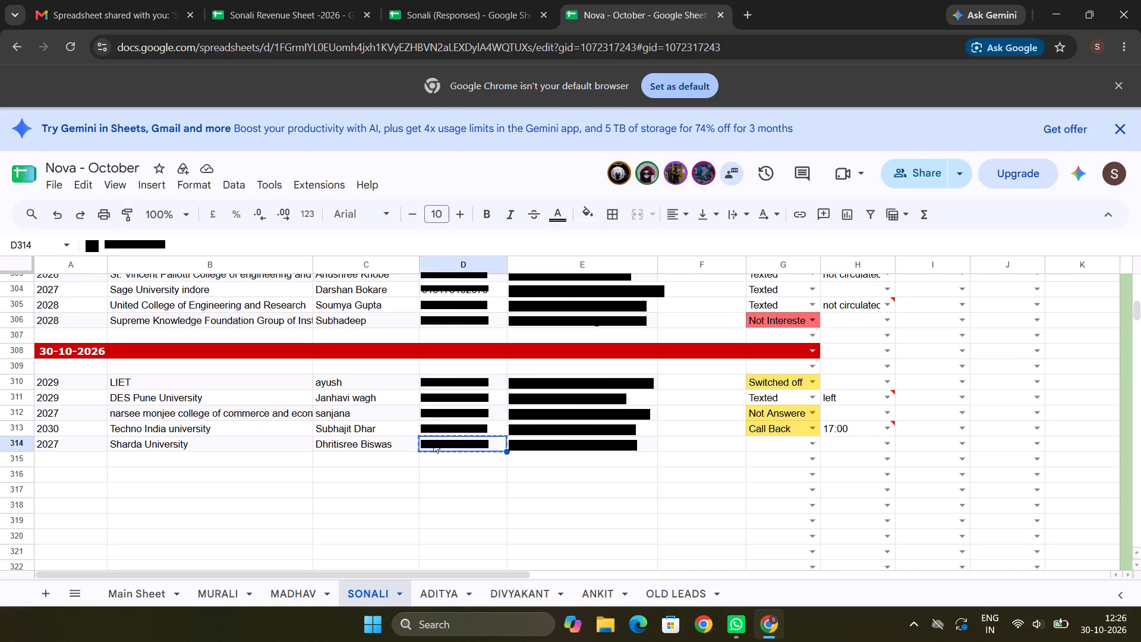
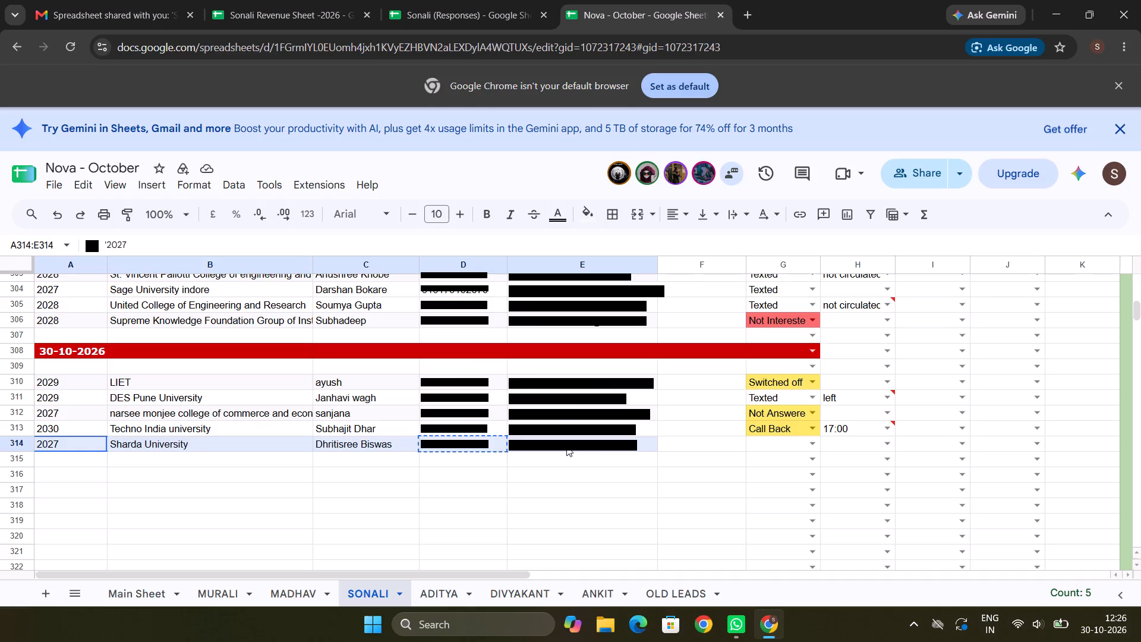
Copy the Sharda University lead's full details, A314 to E314, from the SONALI sheet's 30-10-2026 section.
key(ctrl+c)
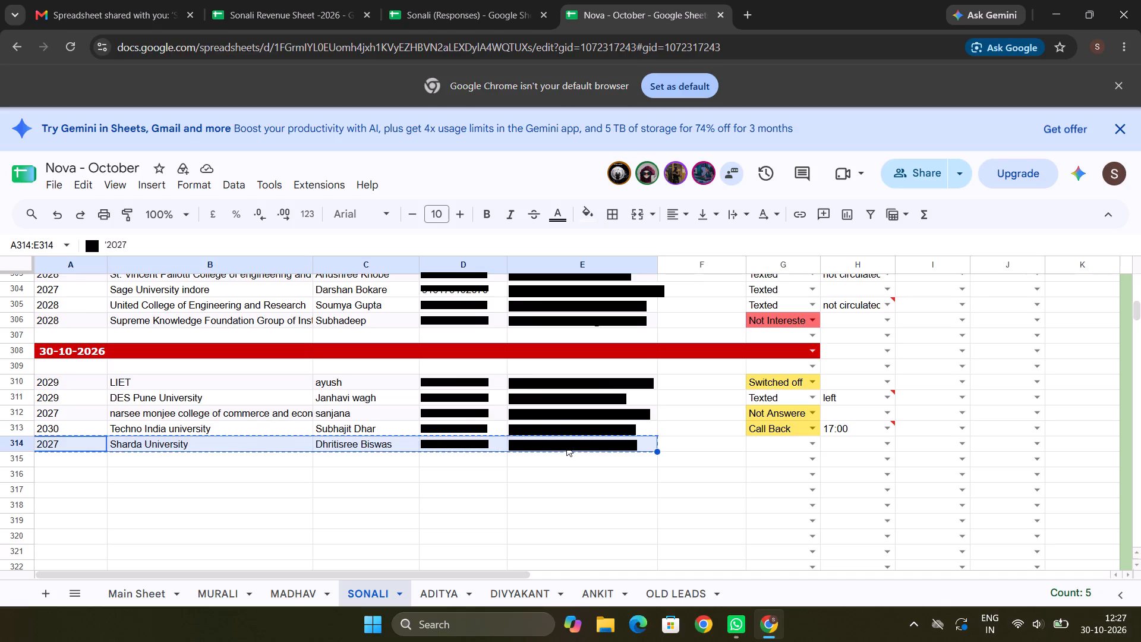
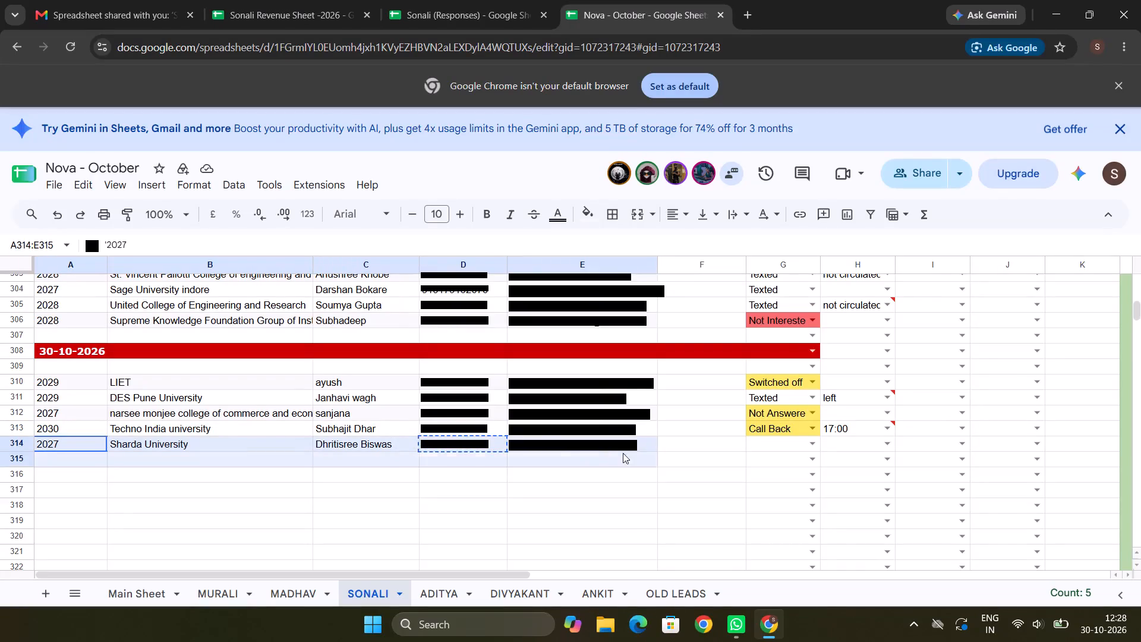
Copy the Sharda University lead's full details, A314 to E314, from the SONALI sheet's 30-10-2026 section.
key(ctrl+c)
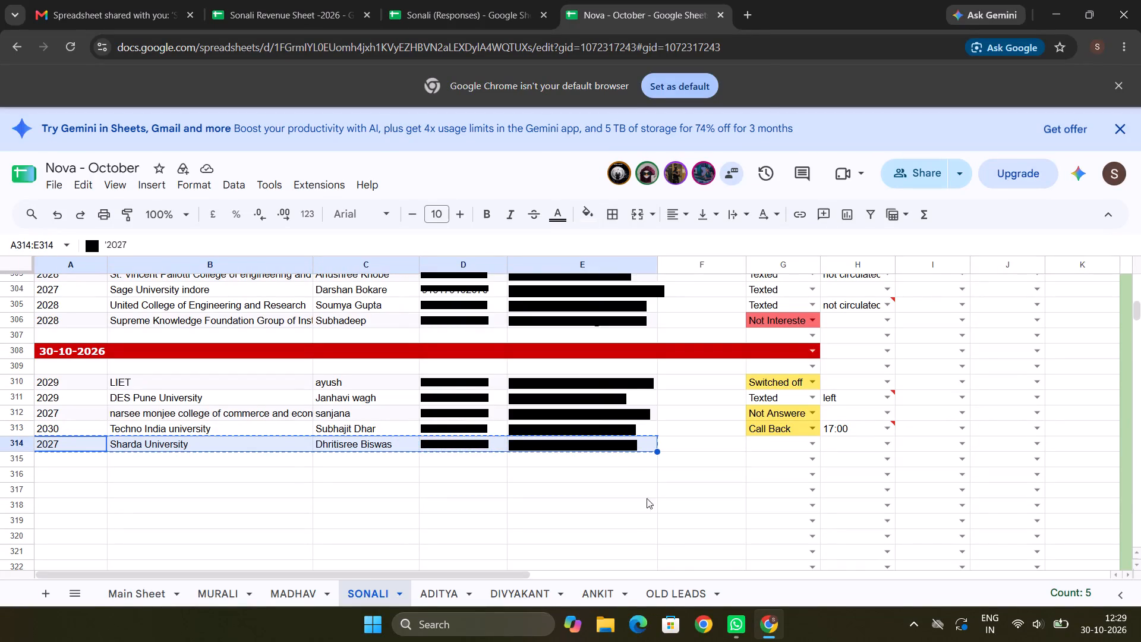
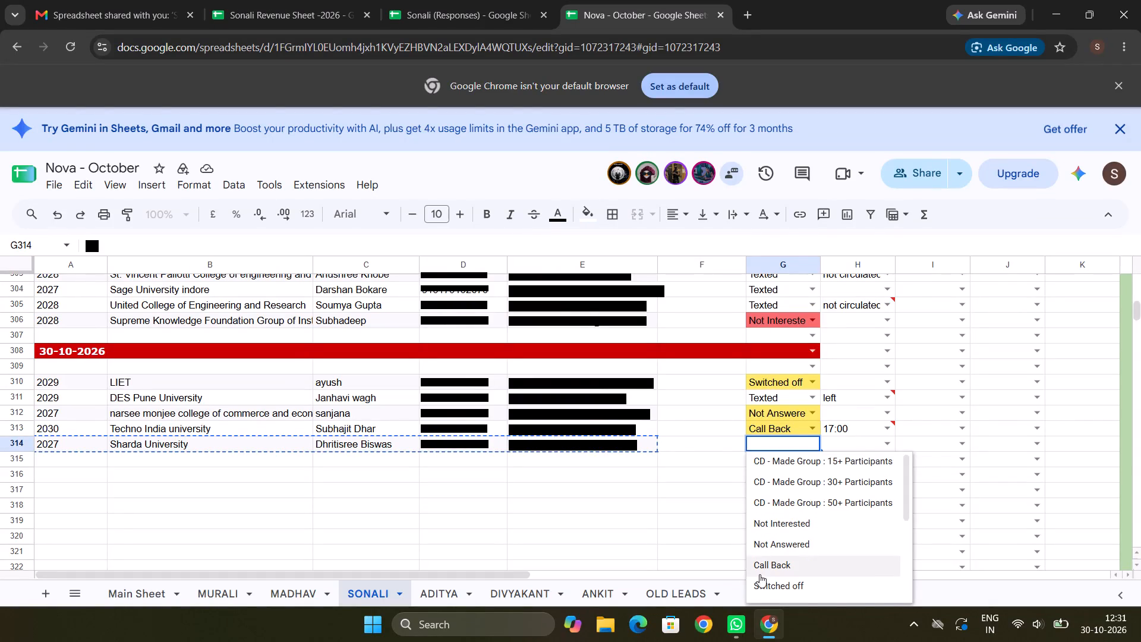
Set the Sharda University lead's call status in row 314 to Texted.
scroll(759, 576, down, 2)
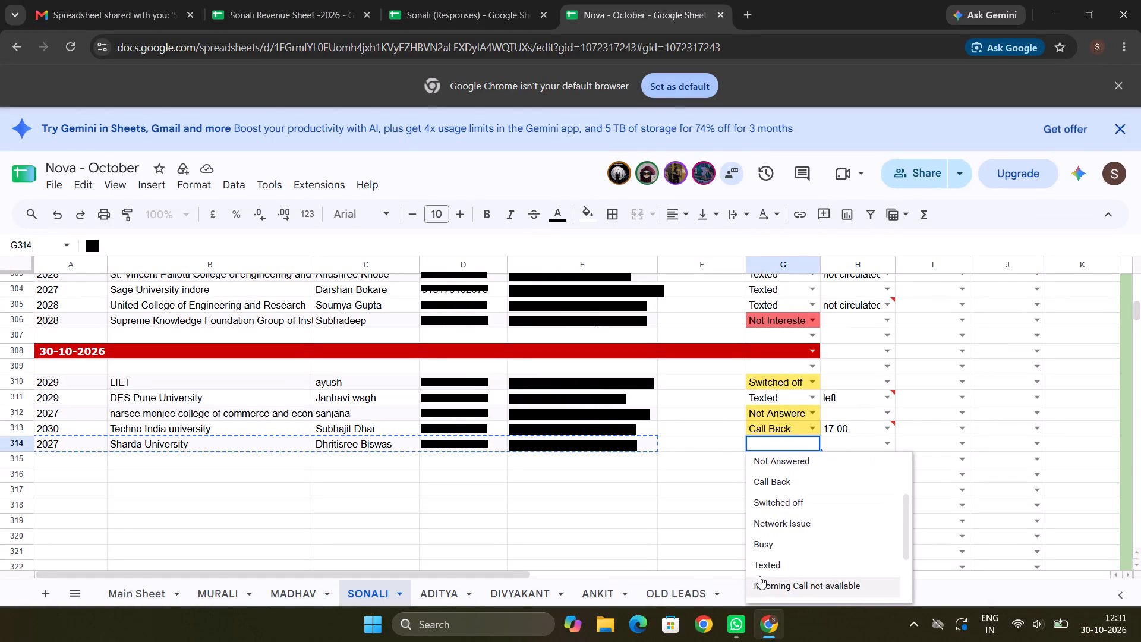
click(752, 559)
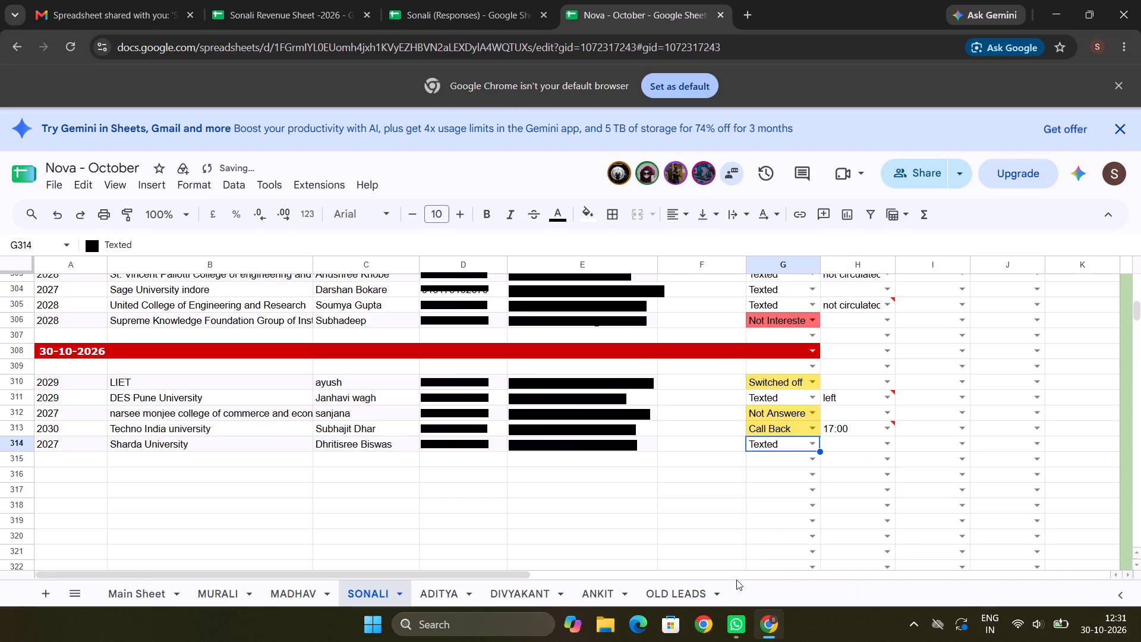
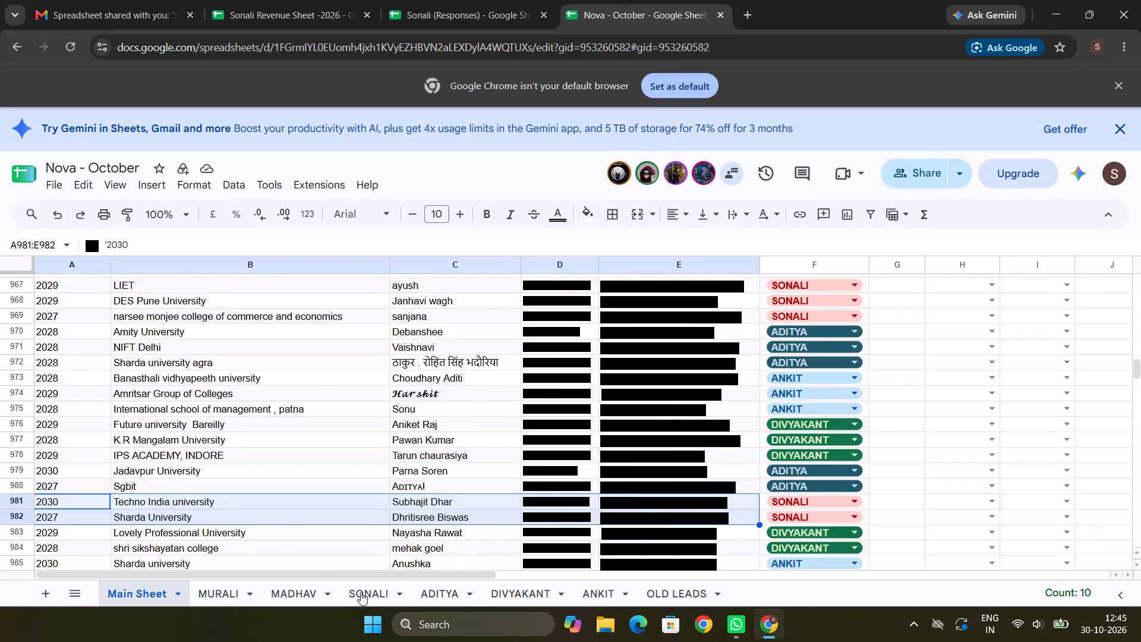
Open the SONALI sheet and move it between the ANKIT and OLD LEADS sheets.
drag(359, 593, 607, 463)
Review the call statuses of Sonali's earlier leads, going back from the 30-10-2026 section to the 26-10-2026 section.
scroll(607, 463, up, 1)
scroll(648, 385, up, 1)
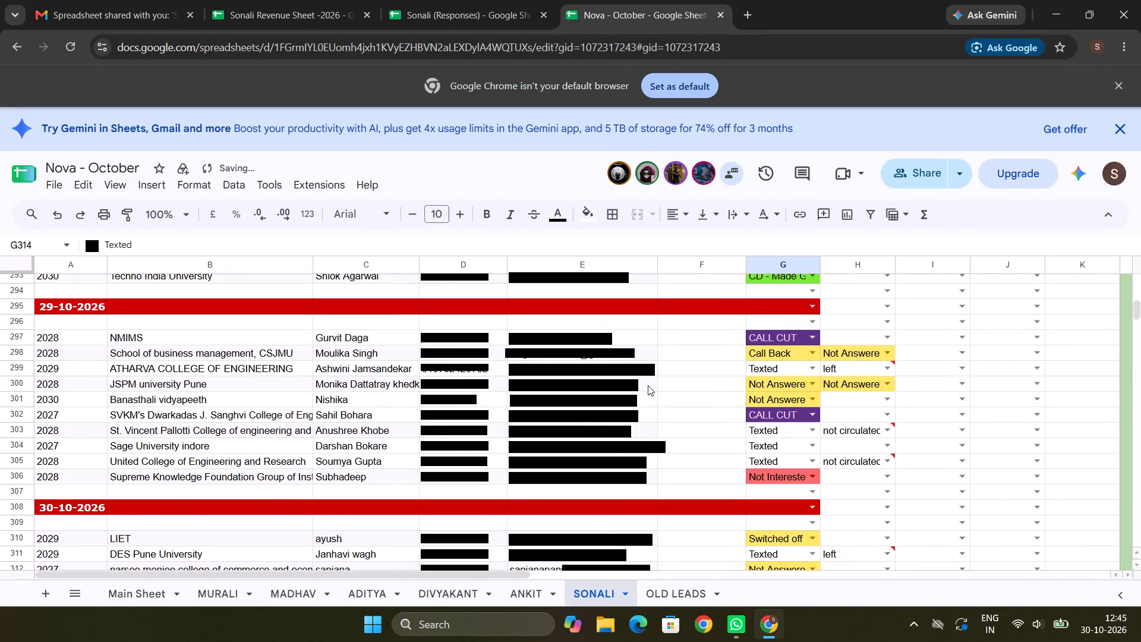
scroll(648, 385, up, 2)
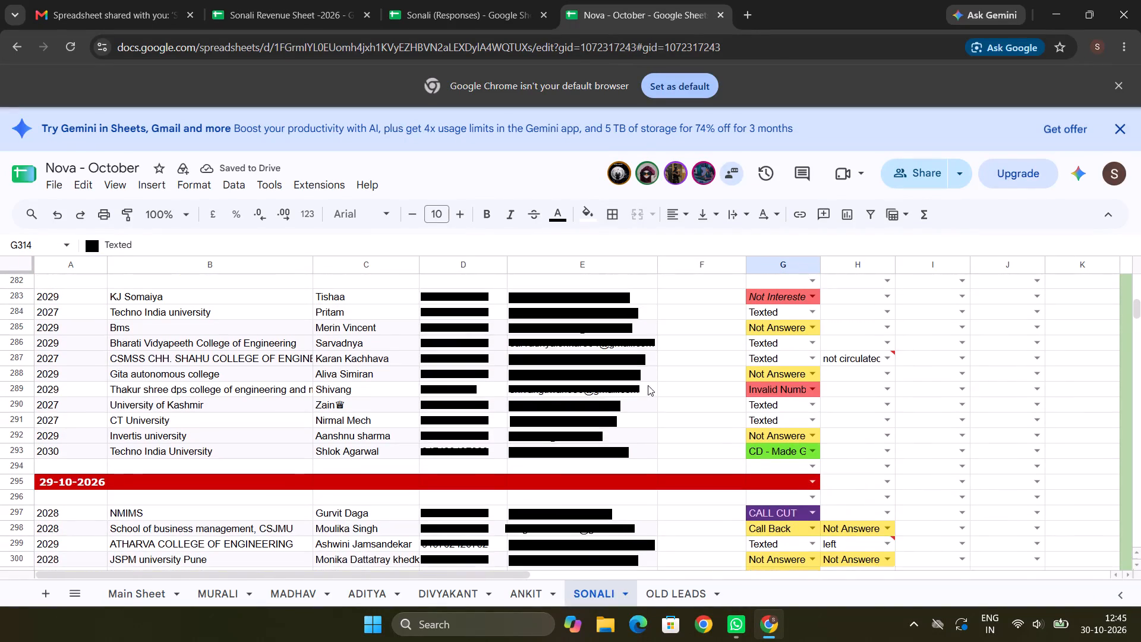
scroll(648, 385, up, 1)
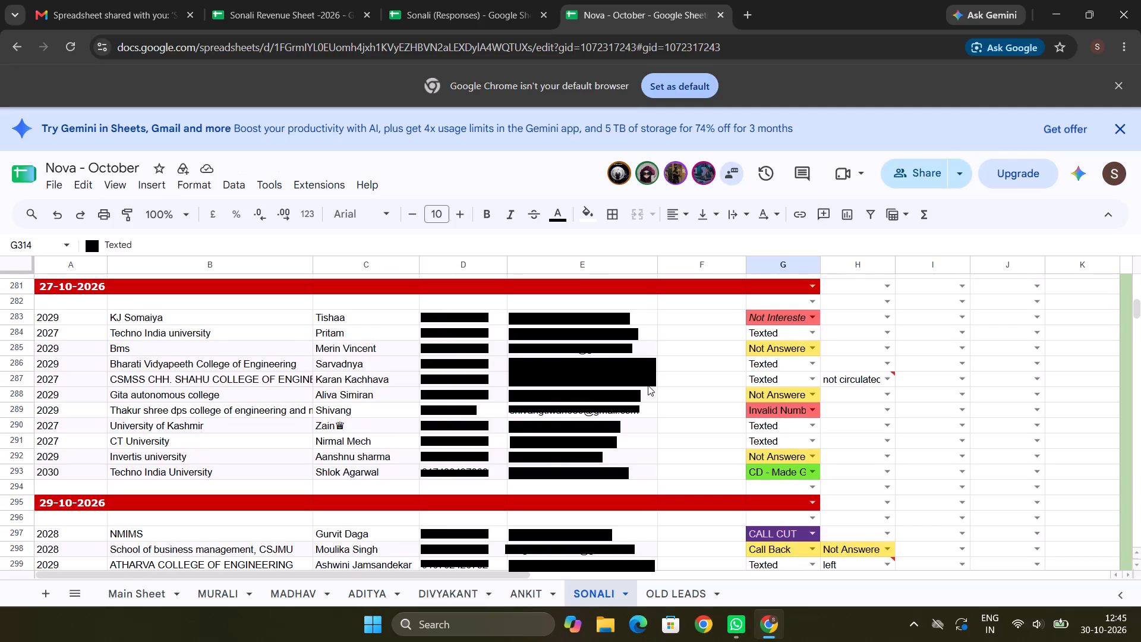
scroll(648, 385, up, 1)
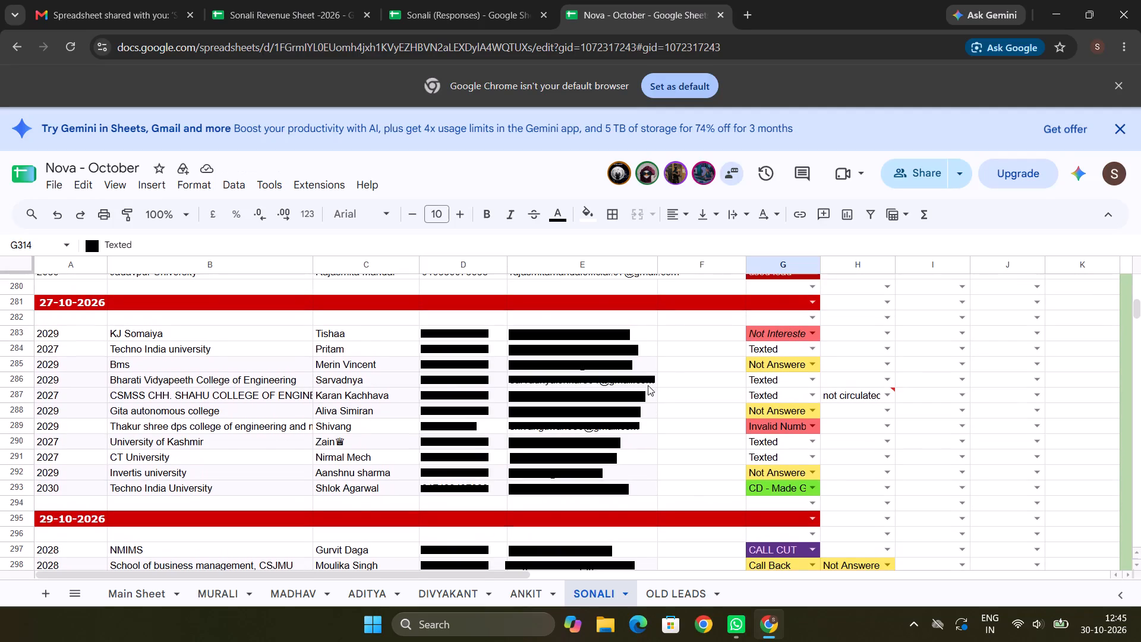
scroll(648, 385, up, 2)
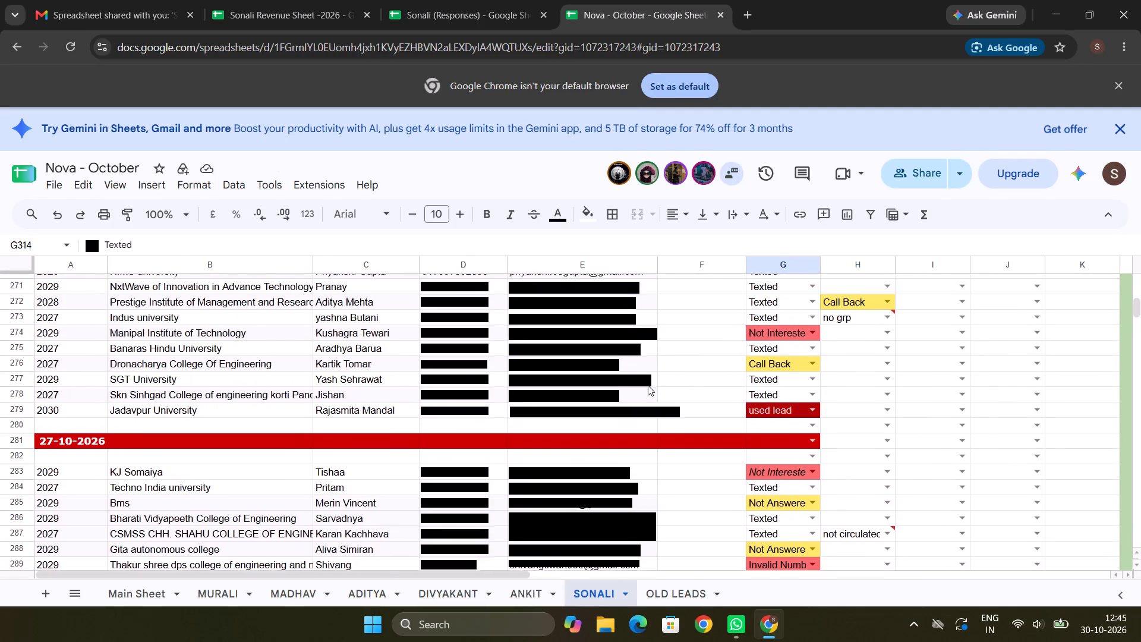
scroll(648, 385, up, 2)
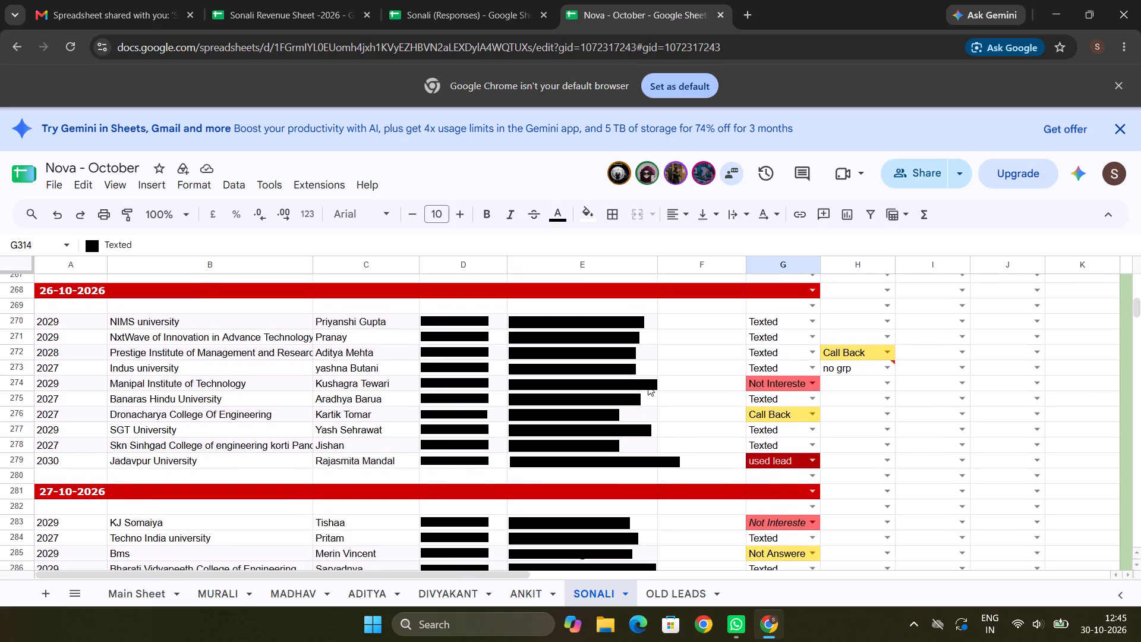
scroll(648, 385, up, 1)
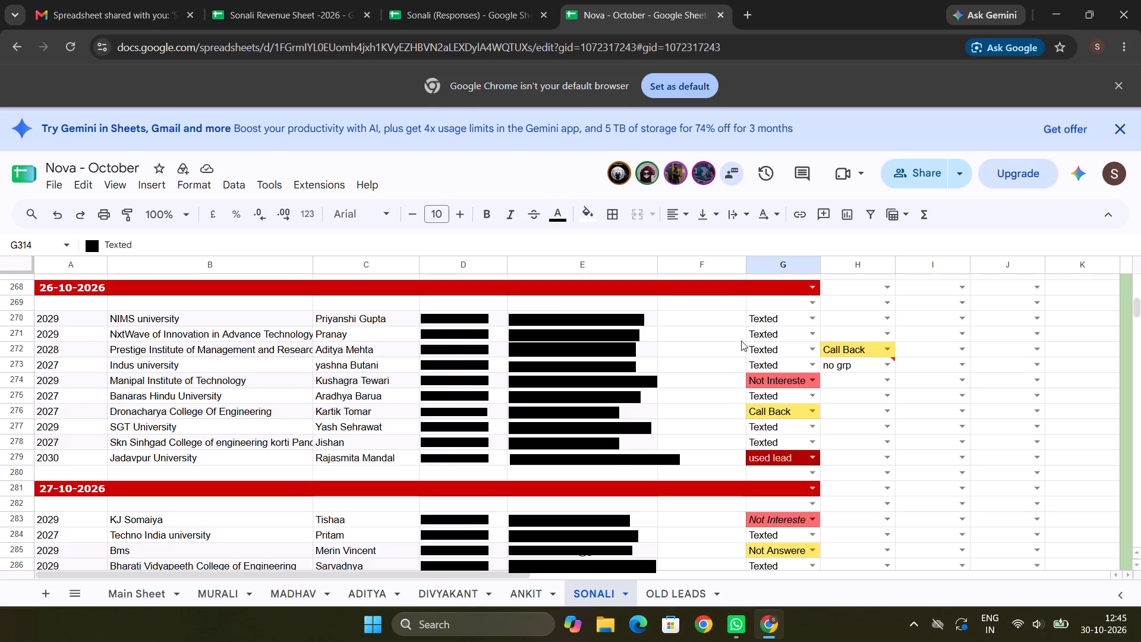
Copy the phone number of the Prestige Institute of Management and Research lead in row 272 of the 26-10-2026 section.
click(479, 350)
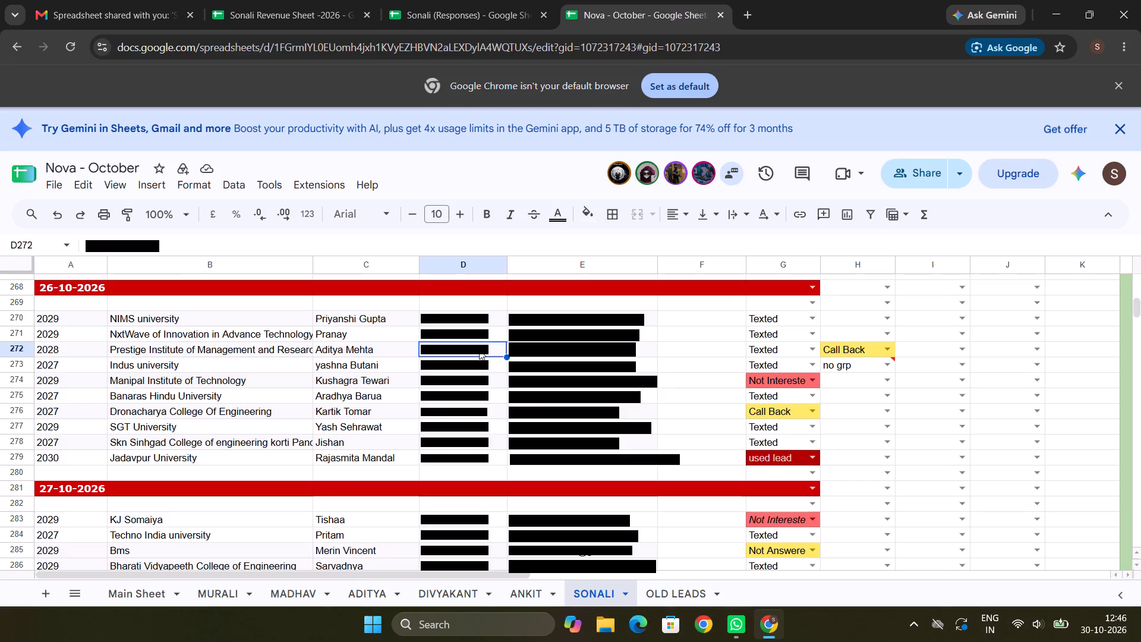
click(479, 350)
key(ctrl+c)
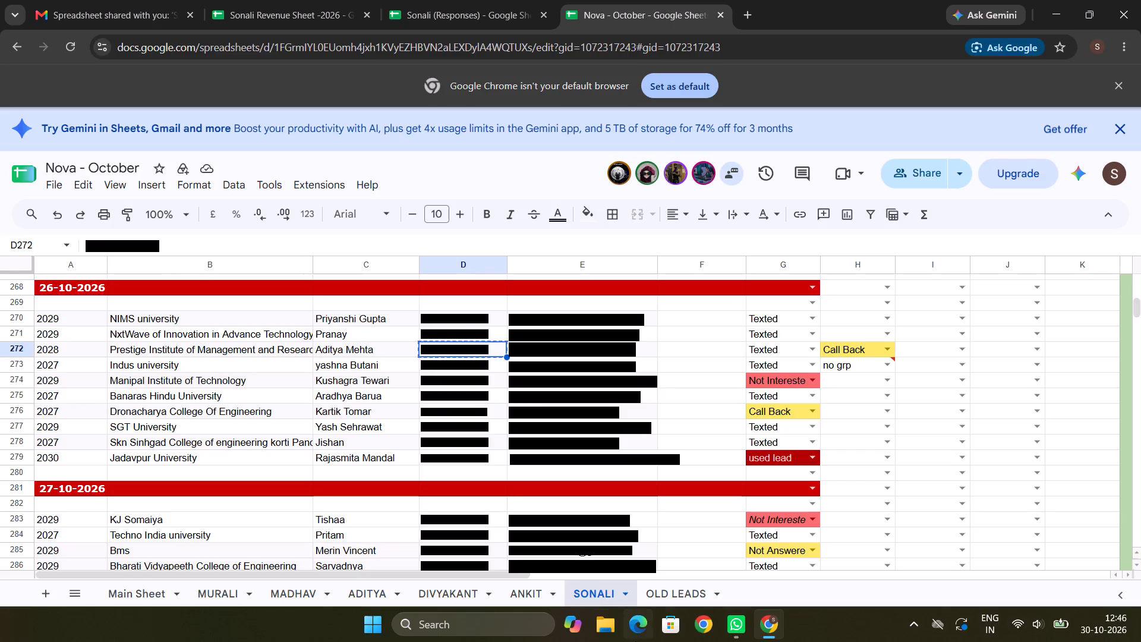
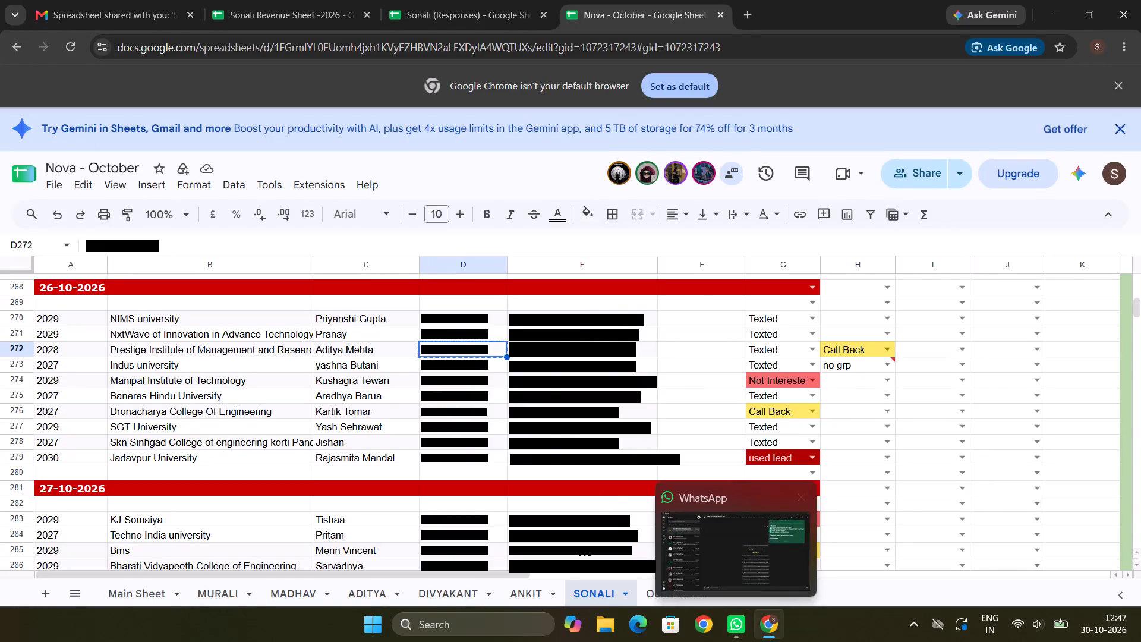
Copy the phone number of the Prestige Institute of Management and Research lead in row 272 of the 26-10-2026 section.
click(461, 349)
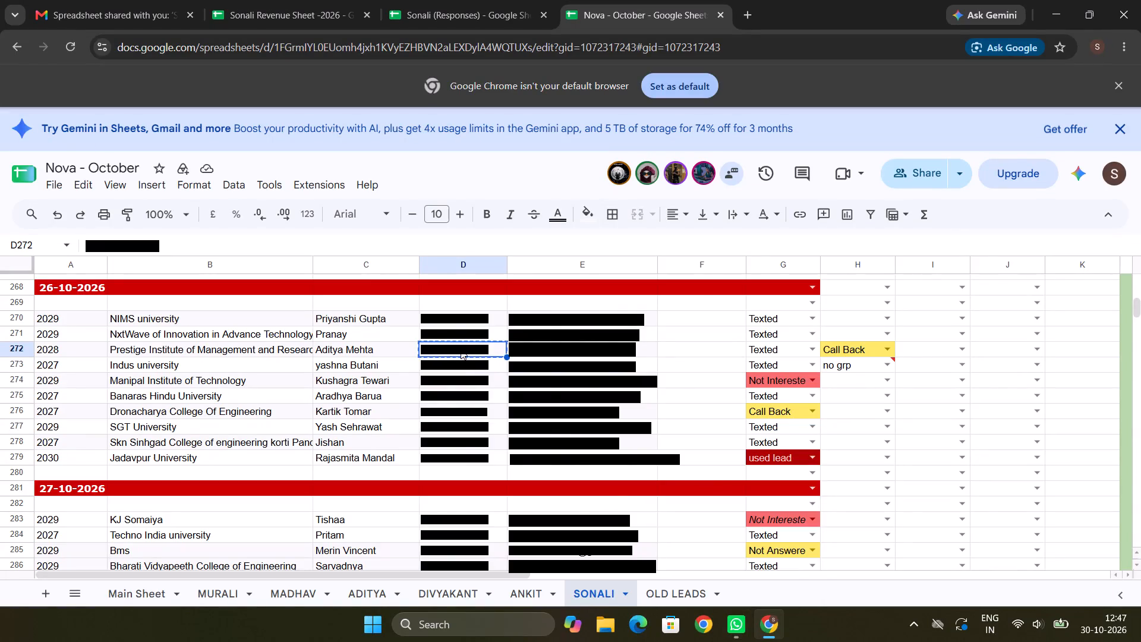
key(ctrl+c)
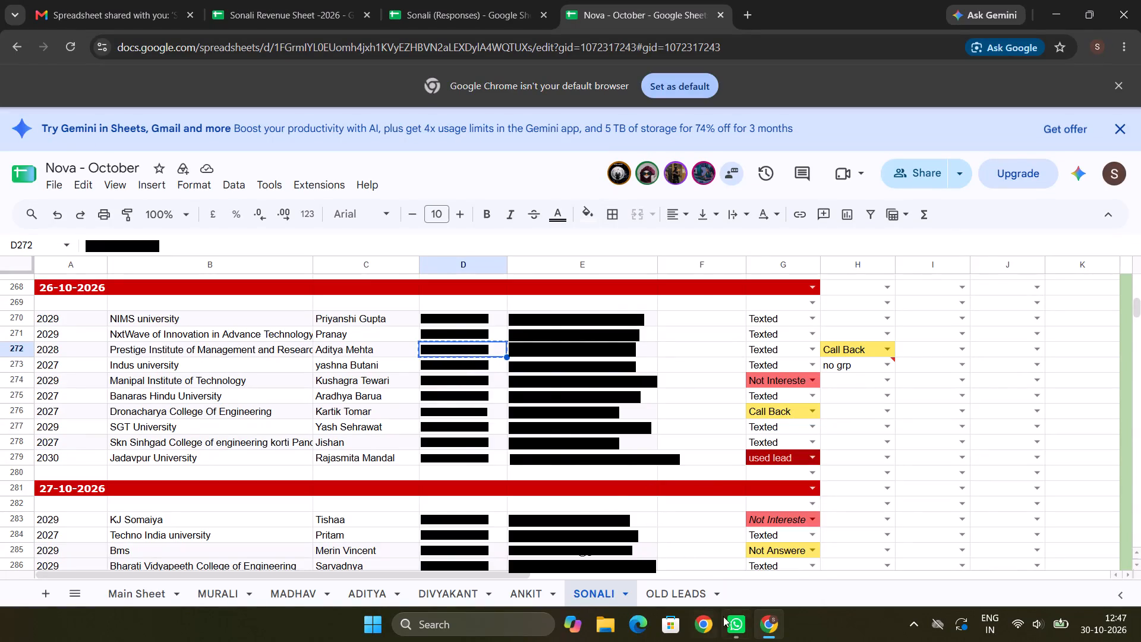
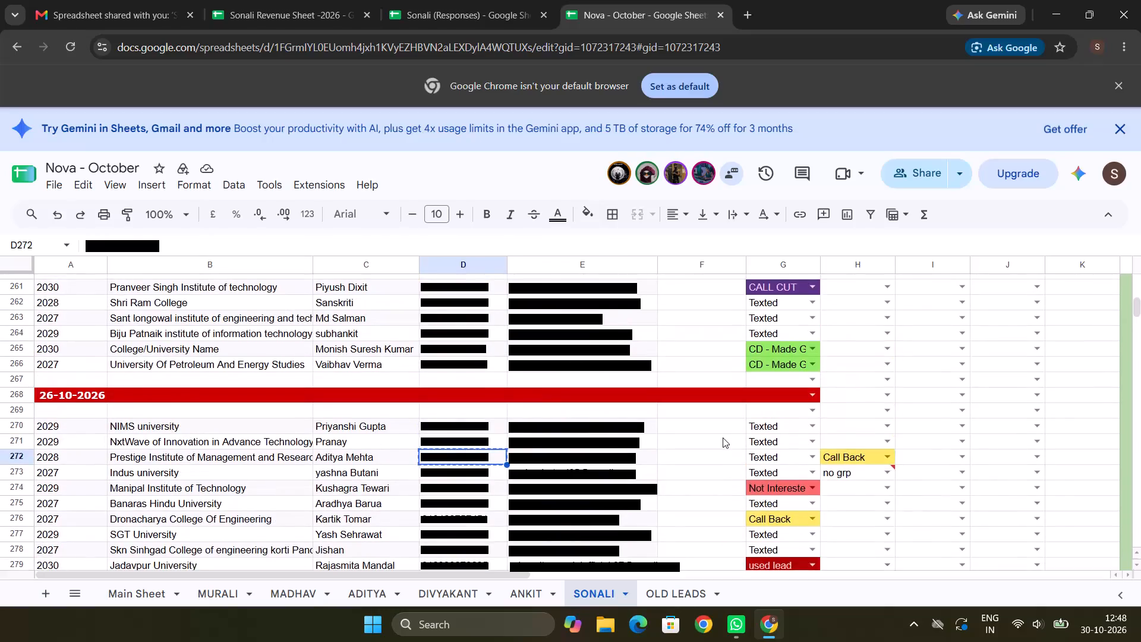
Review the call statuses of Sonali's leads in the 25-10-2026 section and the rows just before it.
scroll(723, 438, up, 1)
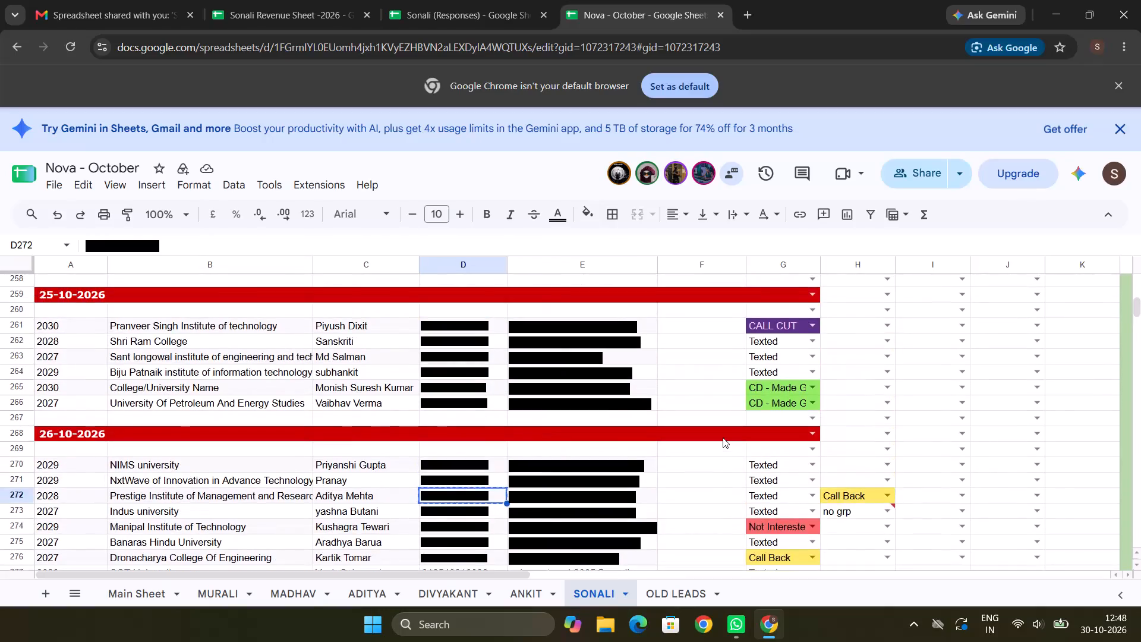
scroll(723, 438, up, 1)
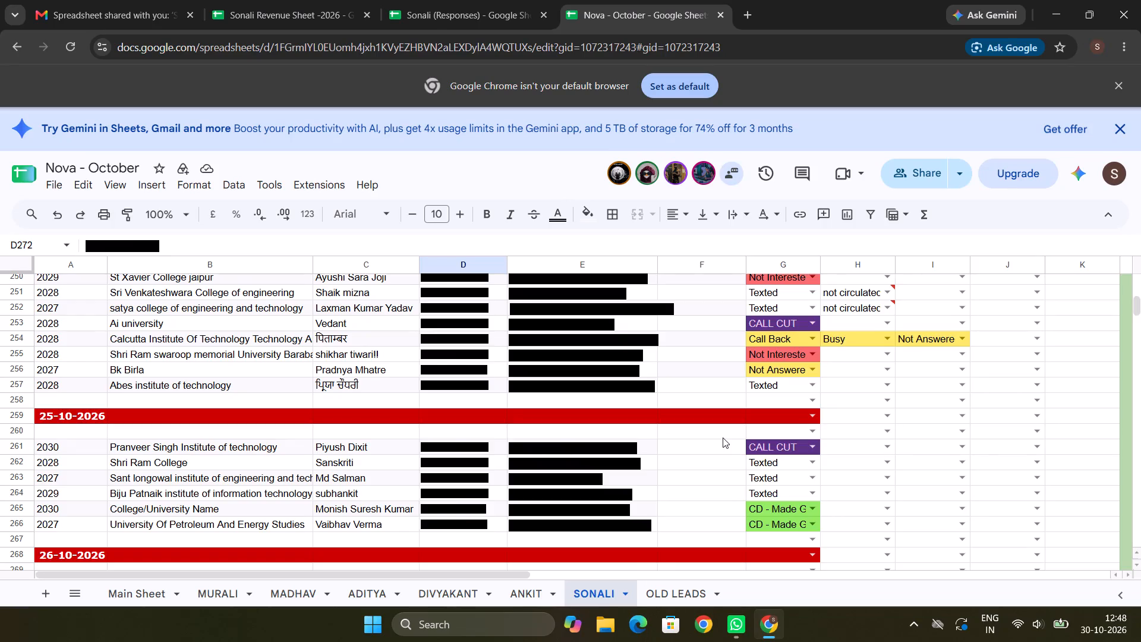
Open the MADHAV sheet and look through its lead sections down to the 15-10-2026 section.
click(308, 599)
scroll(412, 461, down, 7)
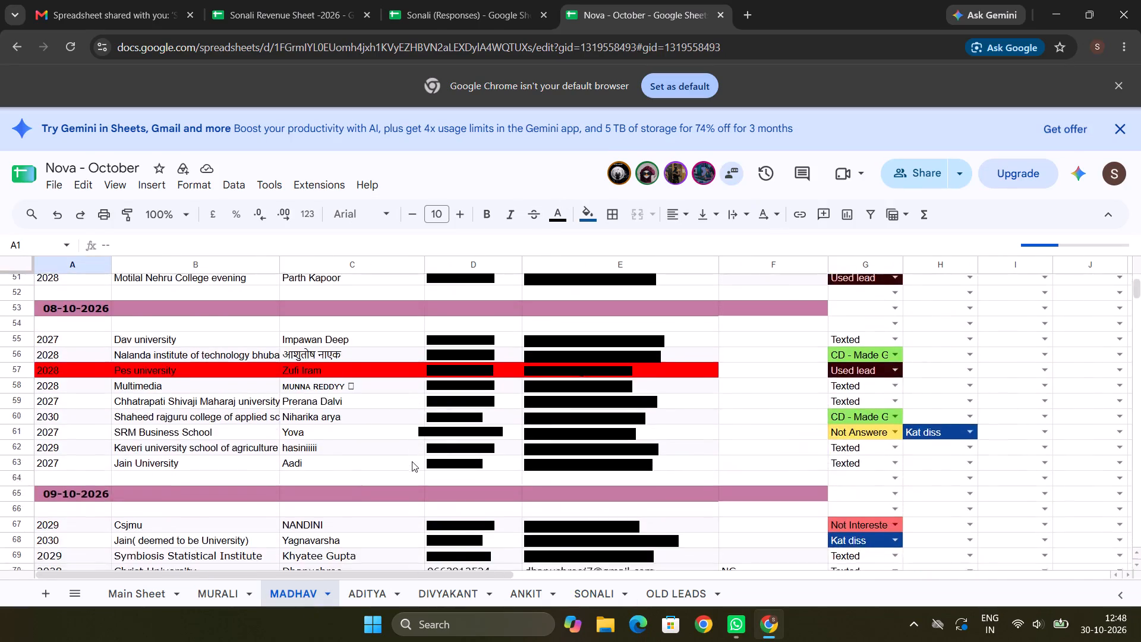
scroll(412, 461, down, 1)
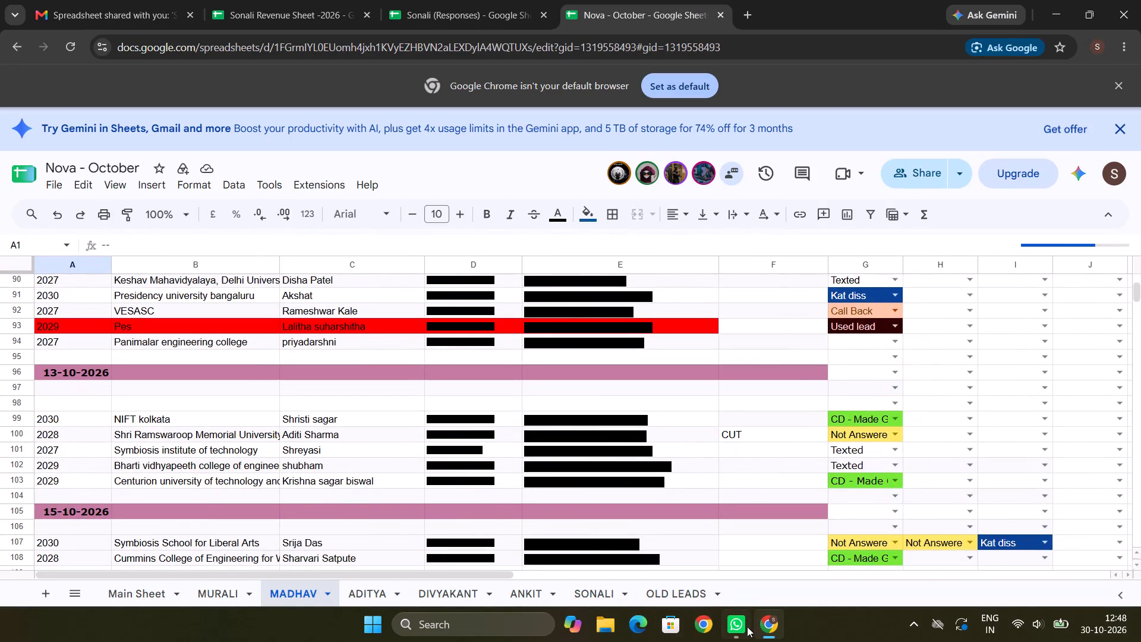
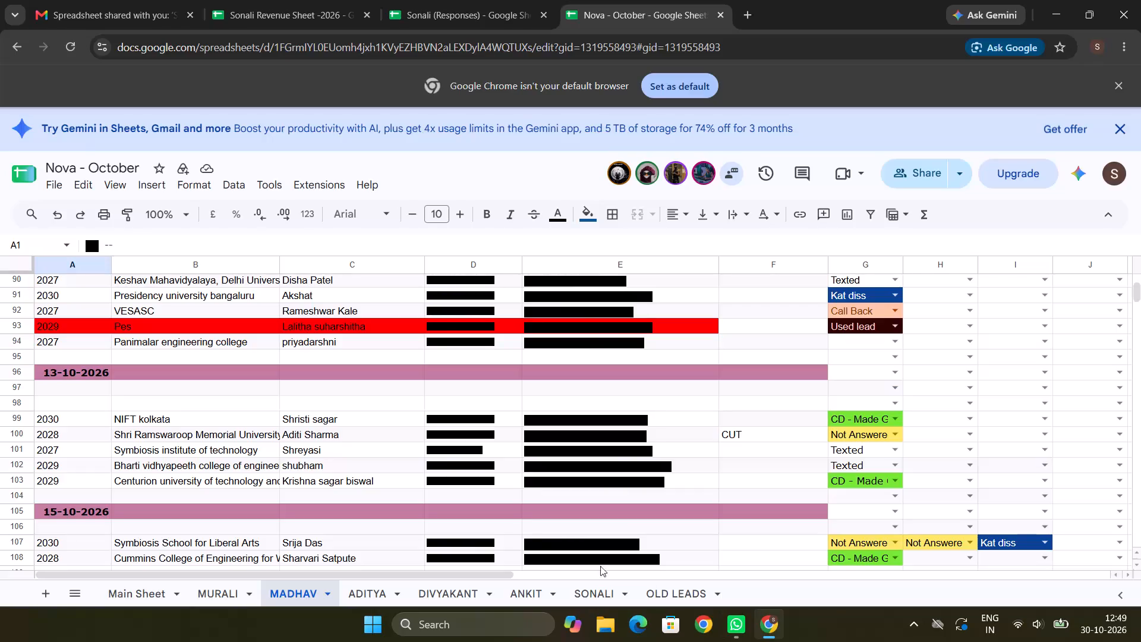
Review the leads and call statuses in the MADHAV sheet down to the 29-10-2026 section and back up to 25-10-2026.
scroll(523, 534, down, 10)
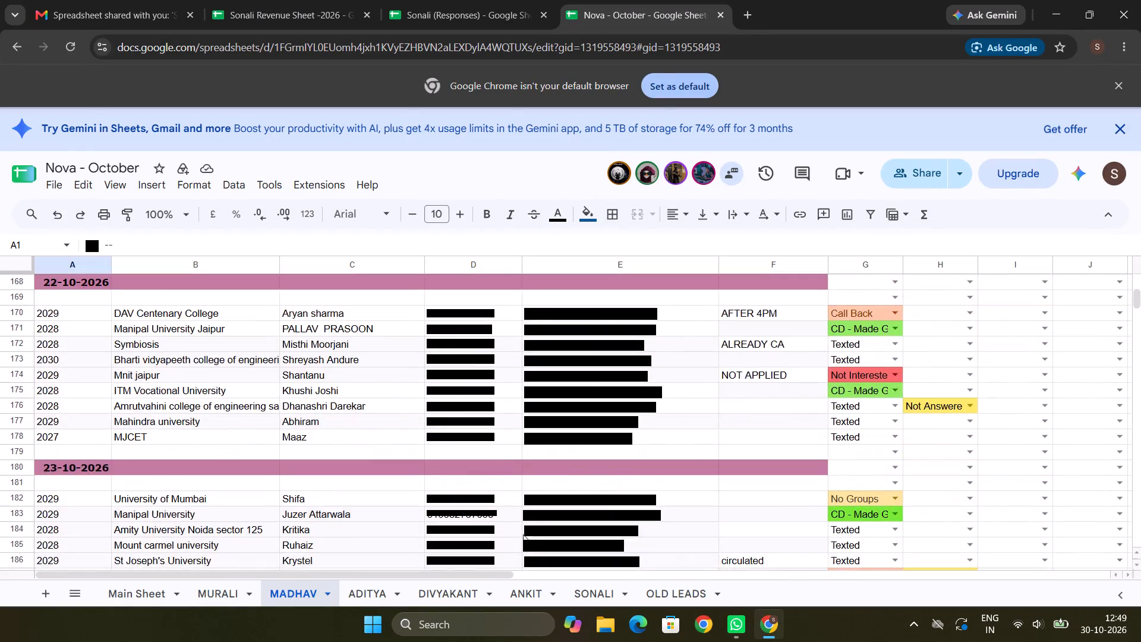
scroll(523, 534, down, 8)
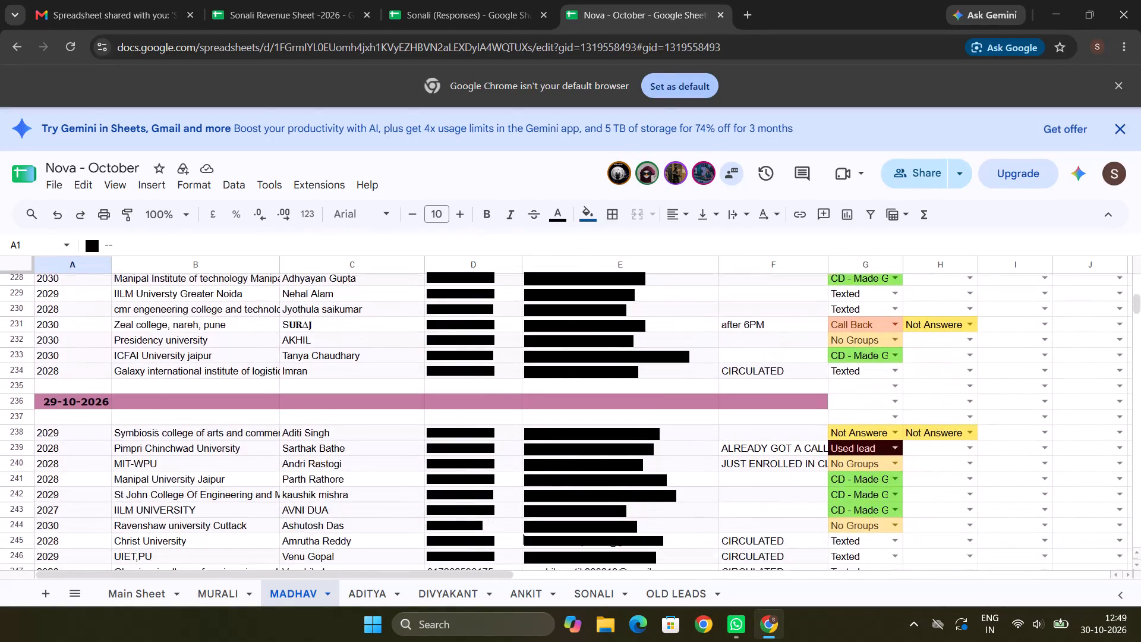
scroll(523, 534, down, 3)
scroll(523, 534, up, 3)
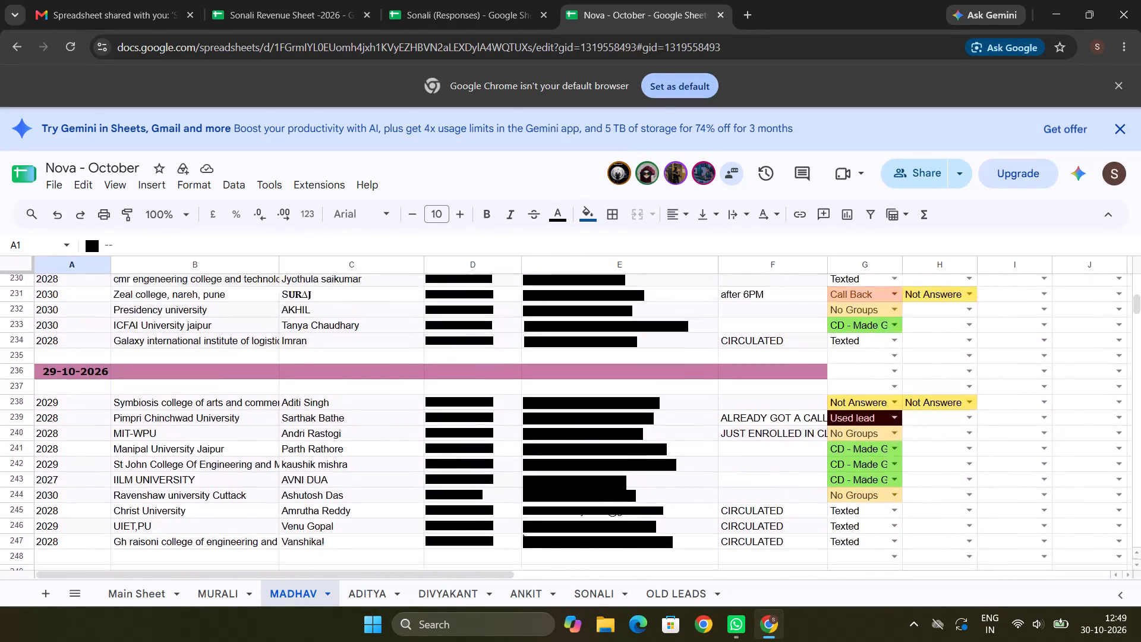
scroll(523, 534, up, 2)
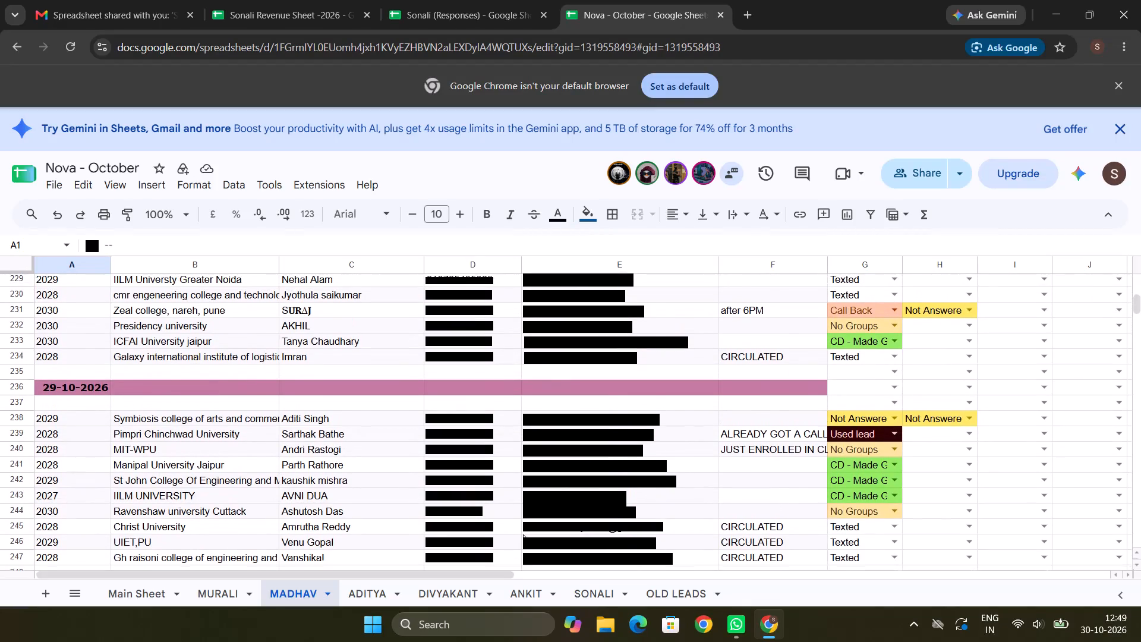
scroll(523, 534, up, 1)
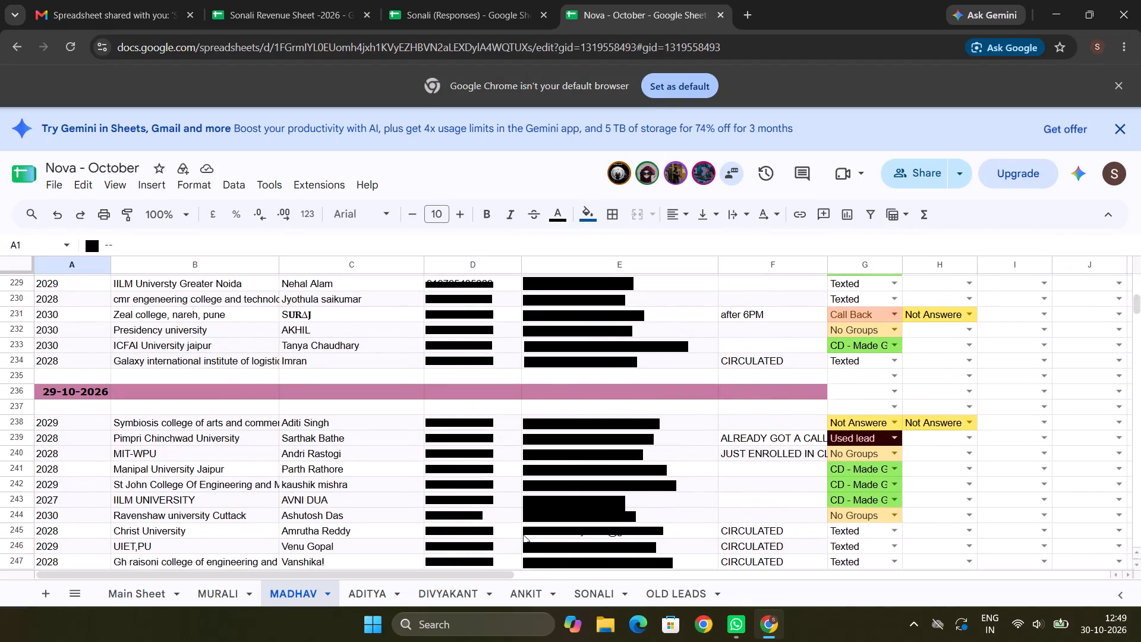
scroll(523, 534, up, 3)
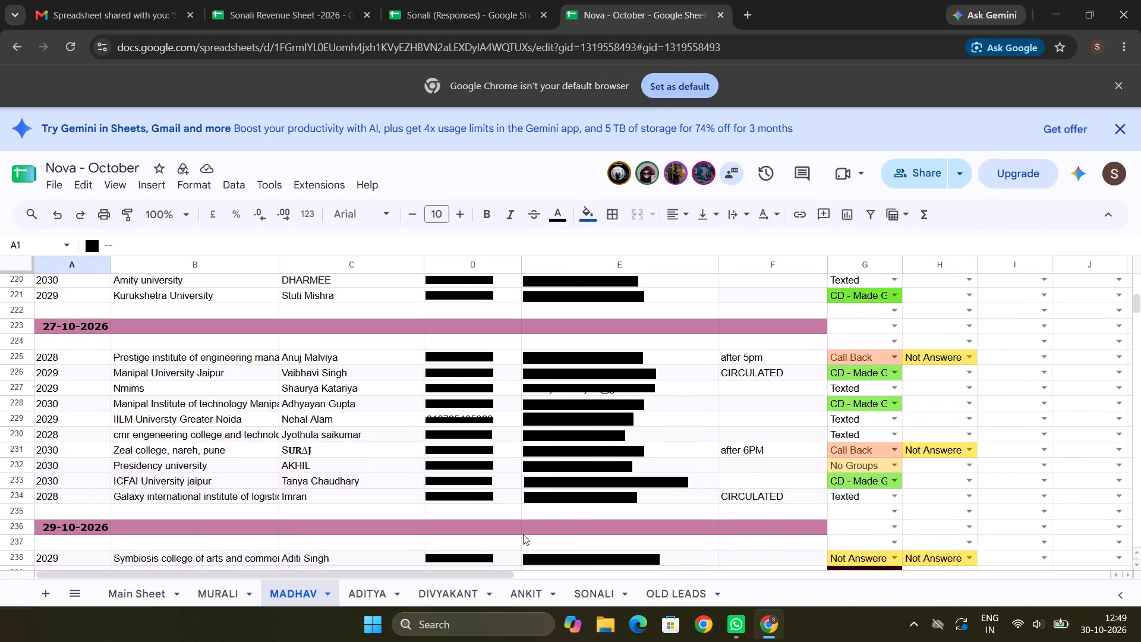
scroll(523, 534, up, 3)
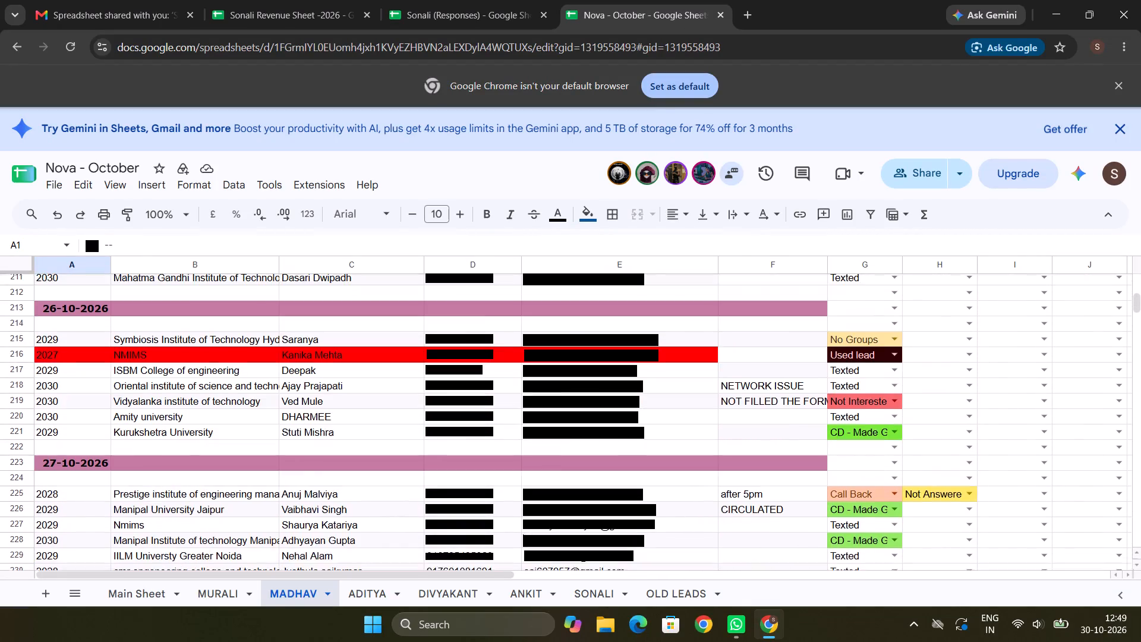
scroll(523, 534, up, 3)
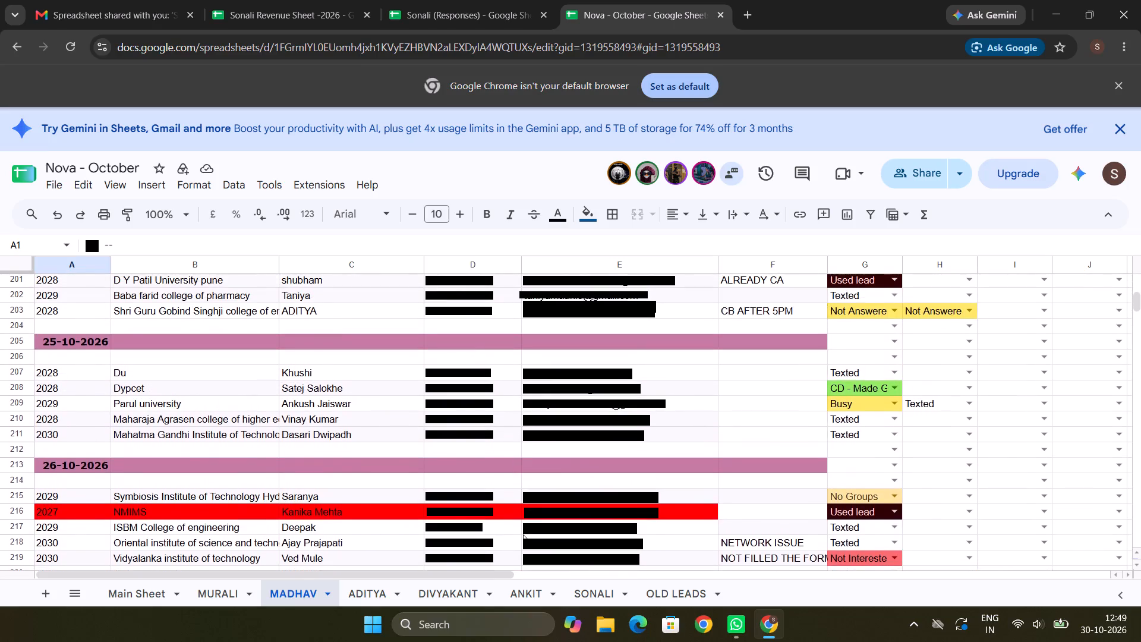
scroll(523, 534, up, 1)
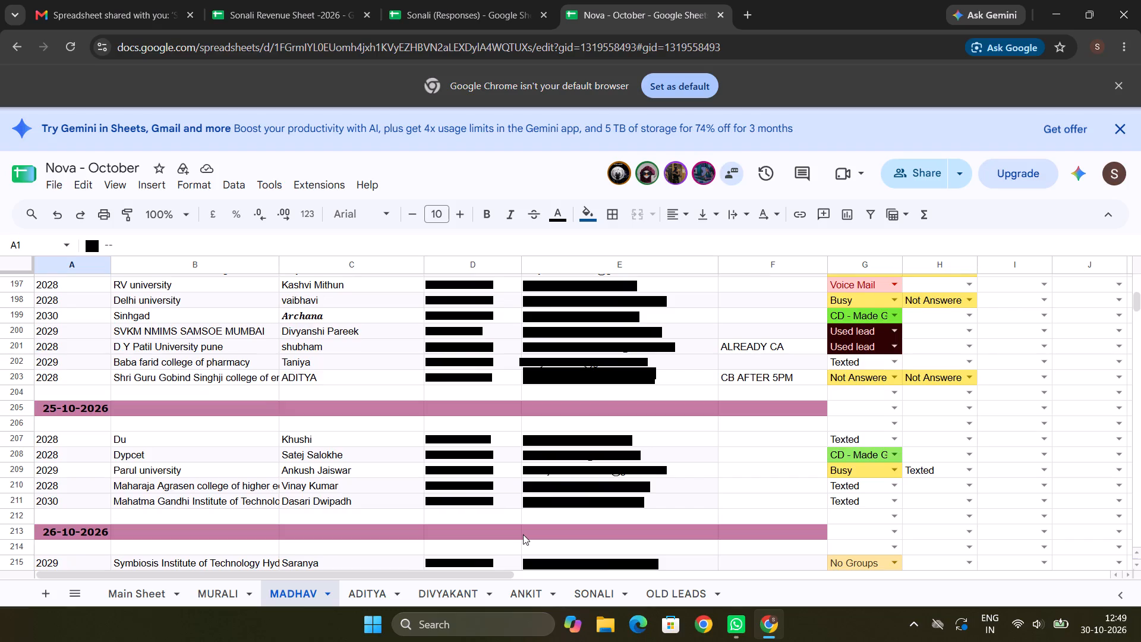
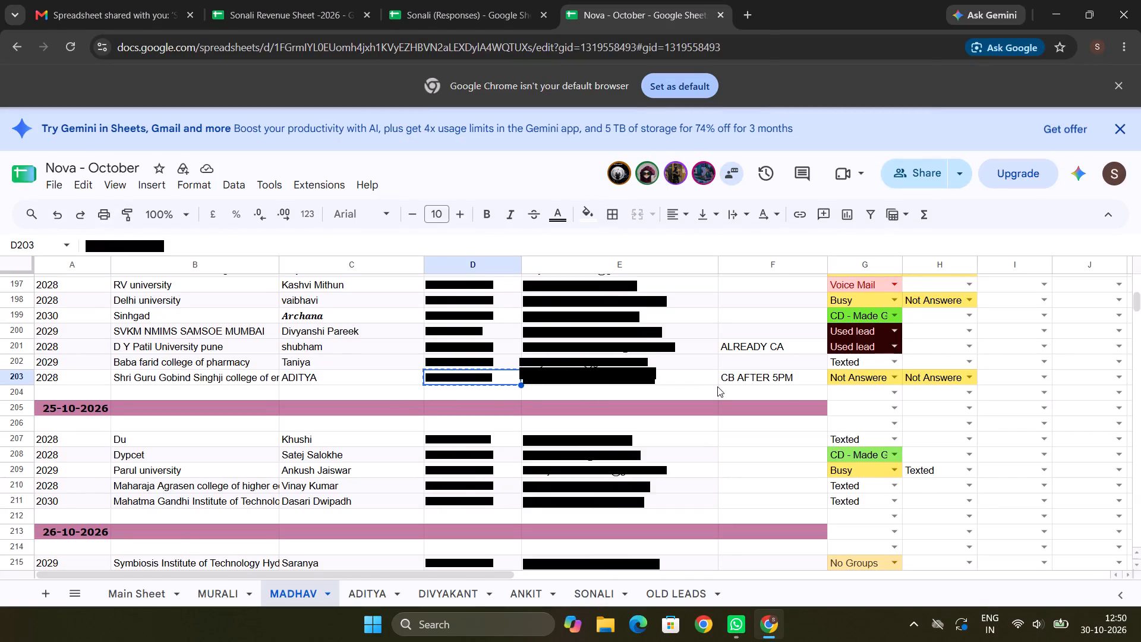
Review the leads and call statuses in the MADHAV sheet from the 25-10-2026 section back to the 23-10-2026 section.
scroll(701, 364, up, 2)
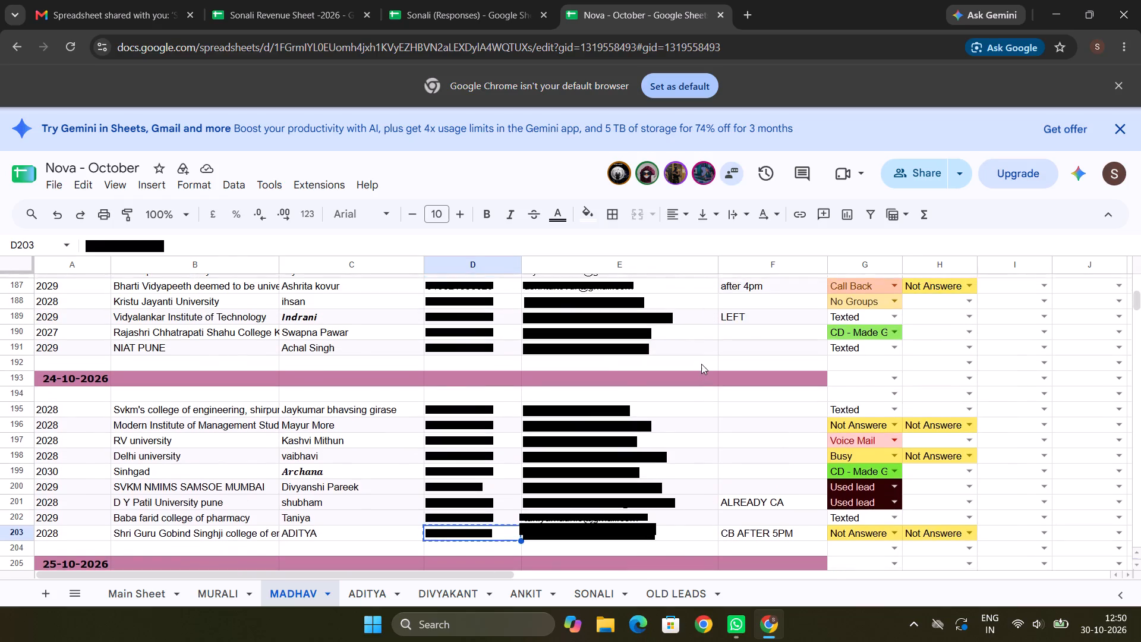
scroll(701, 364, up, 4)
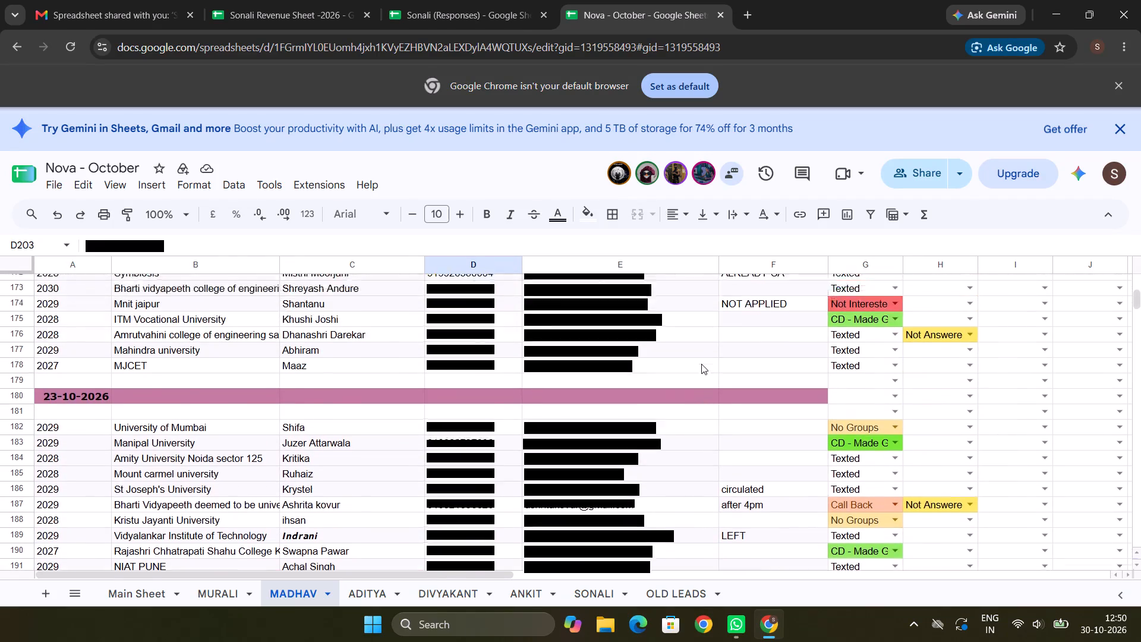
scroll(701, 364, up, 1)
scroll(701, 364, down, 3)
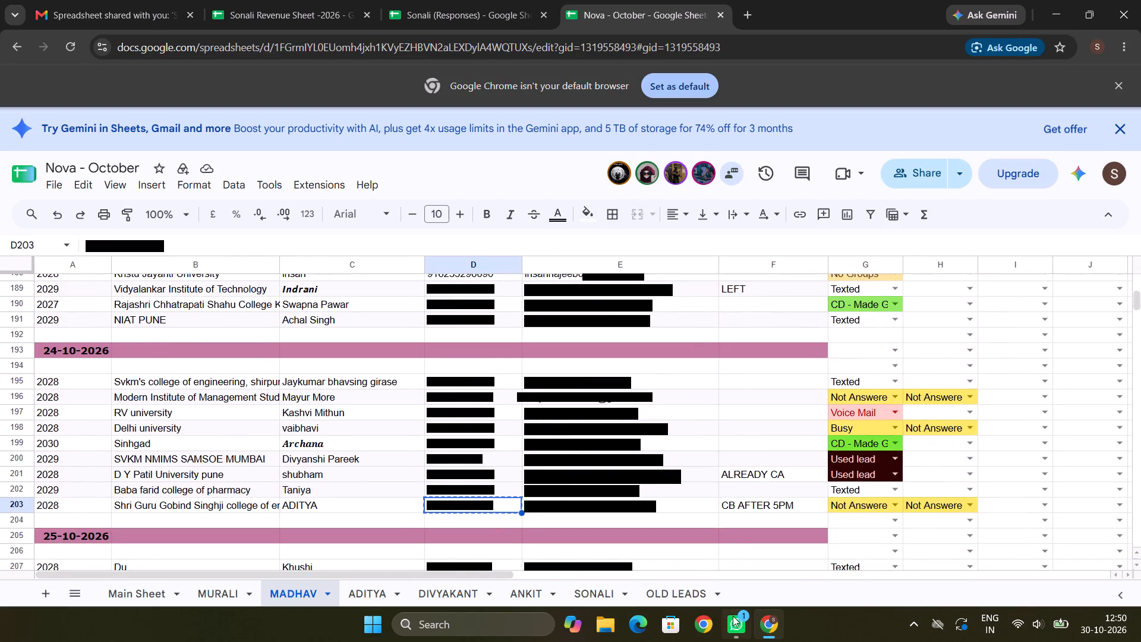
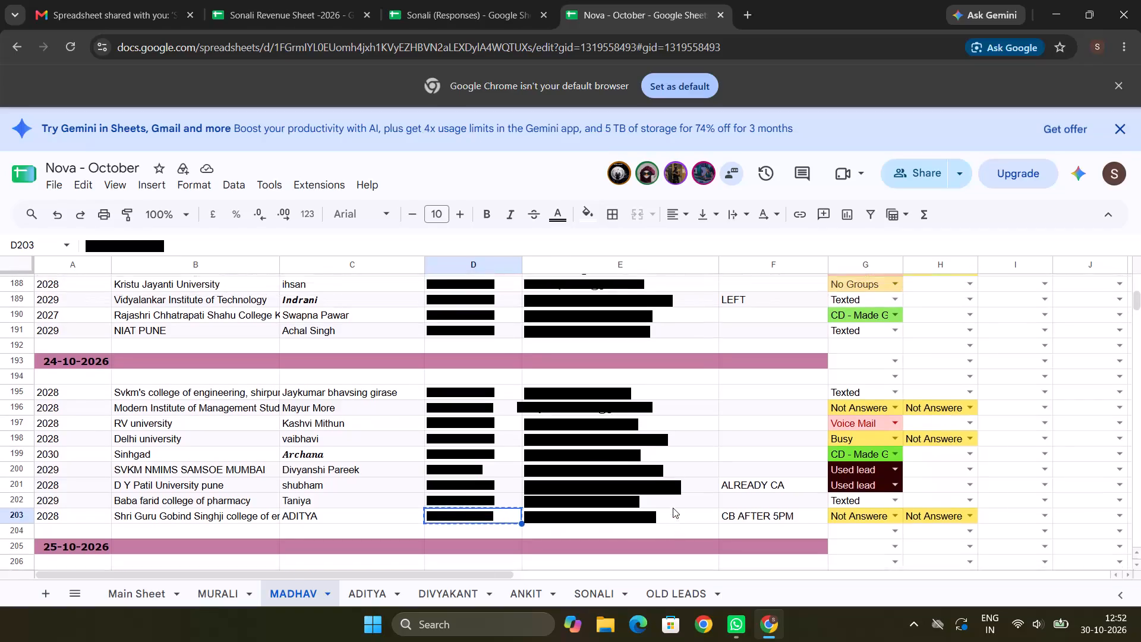
Review the earlier leads and their call statuses in the MADHAV sheet, from the 24-10-2026 section back to 19-10-2026.
scroll(673, 508, up, 2)
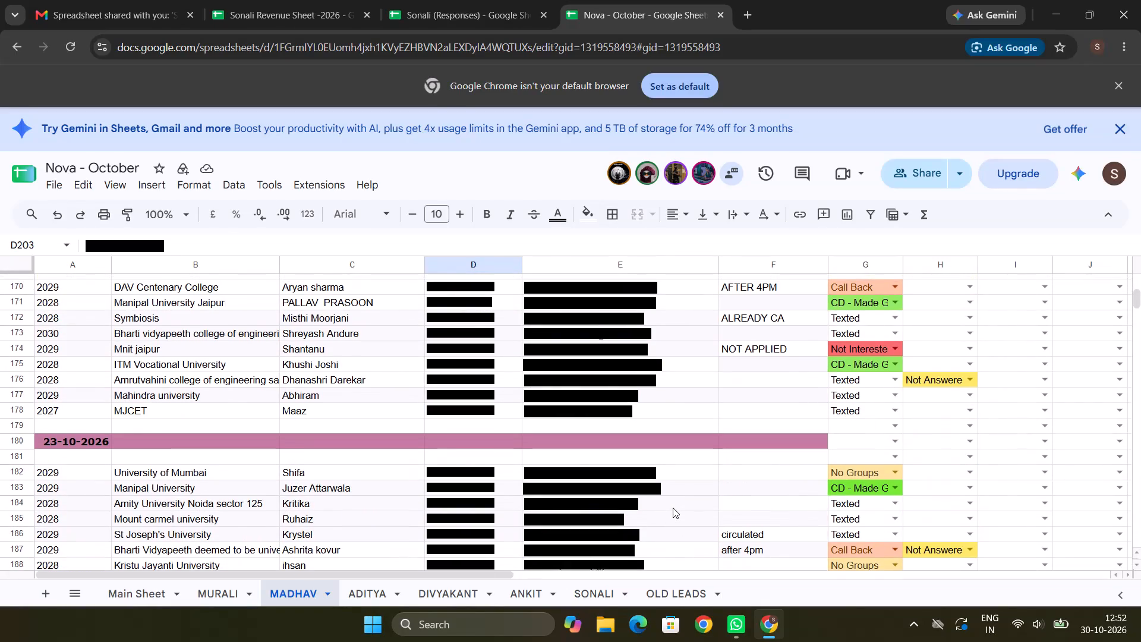
scroll(673, 508, up, 2)
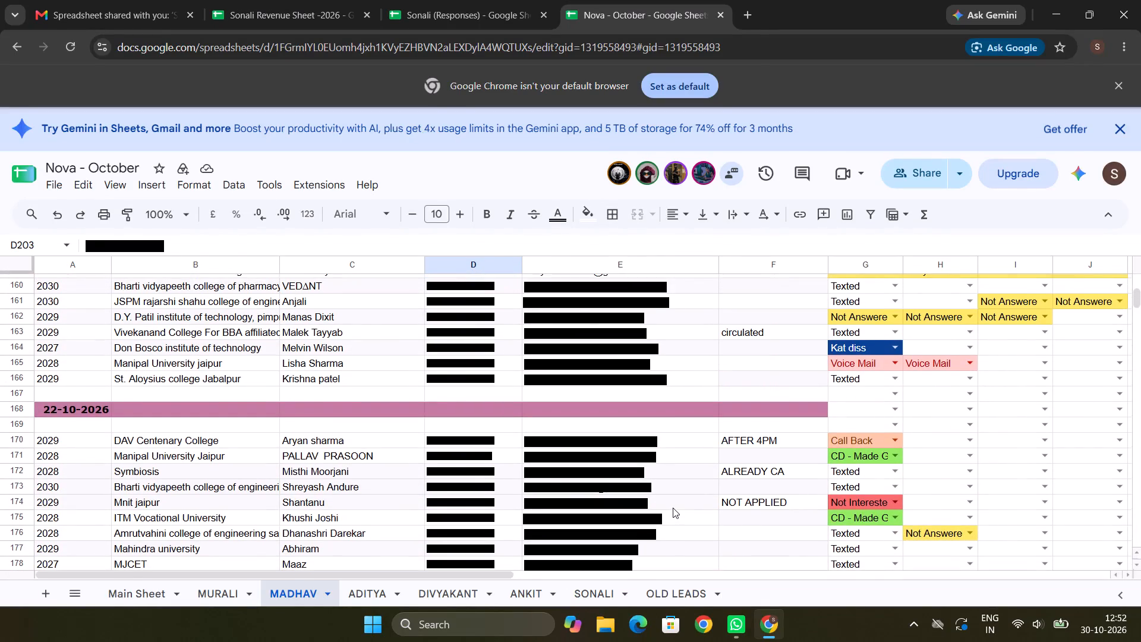
scroll(673, 508, up, 1)
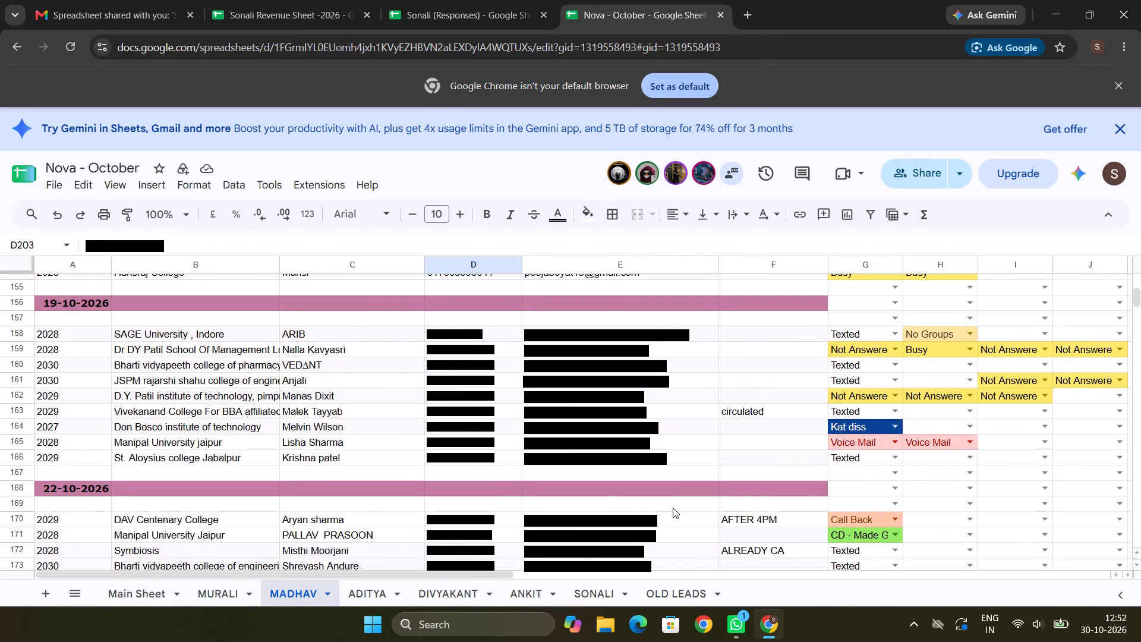
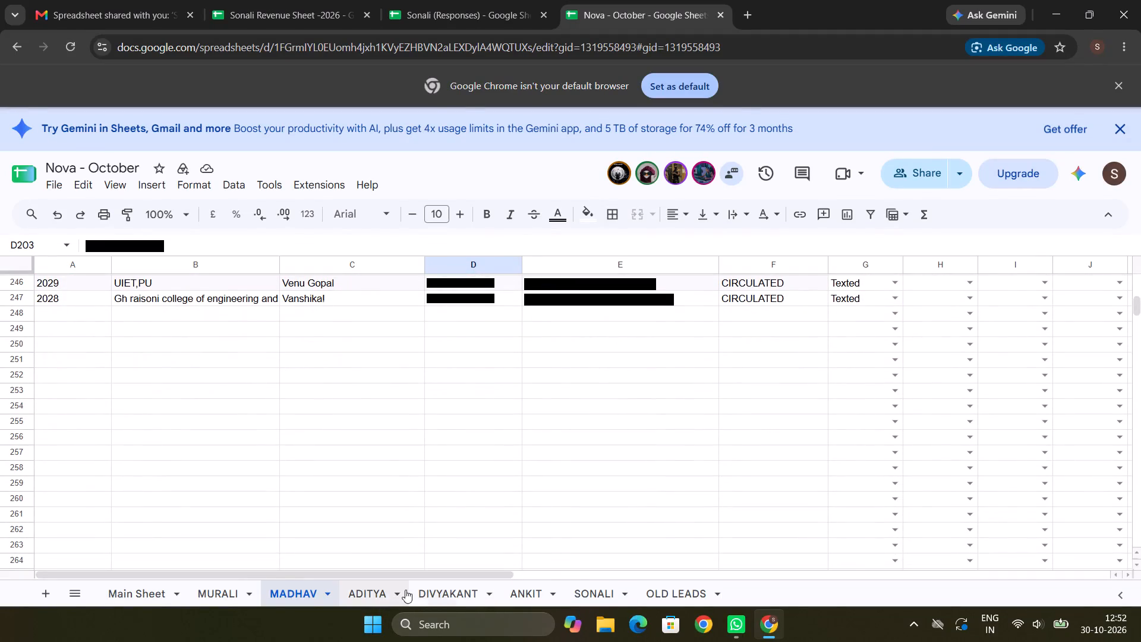
Reorder the team members' sheets so that ANKIT, ADITYA, SONALI and DIVYAKANT follow MADHAV in that order, before OLD LEADS.
drag(603, 590, 428, 587)
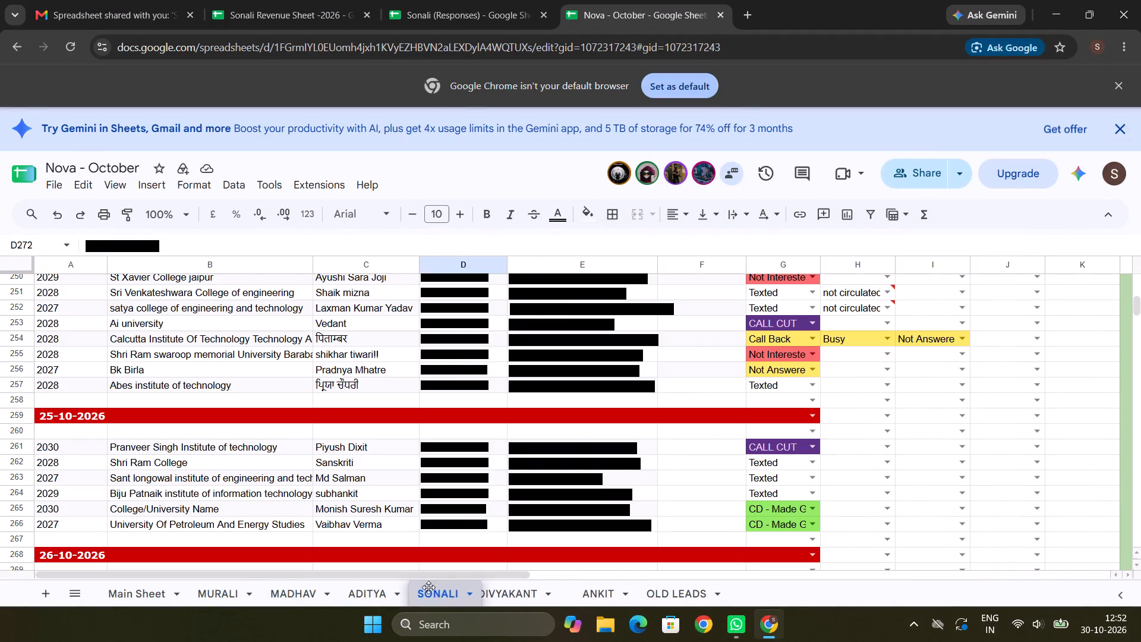
drag(428, 587, 437, 602)
drag(503, 599, 591, 608)
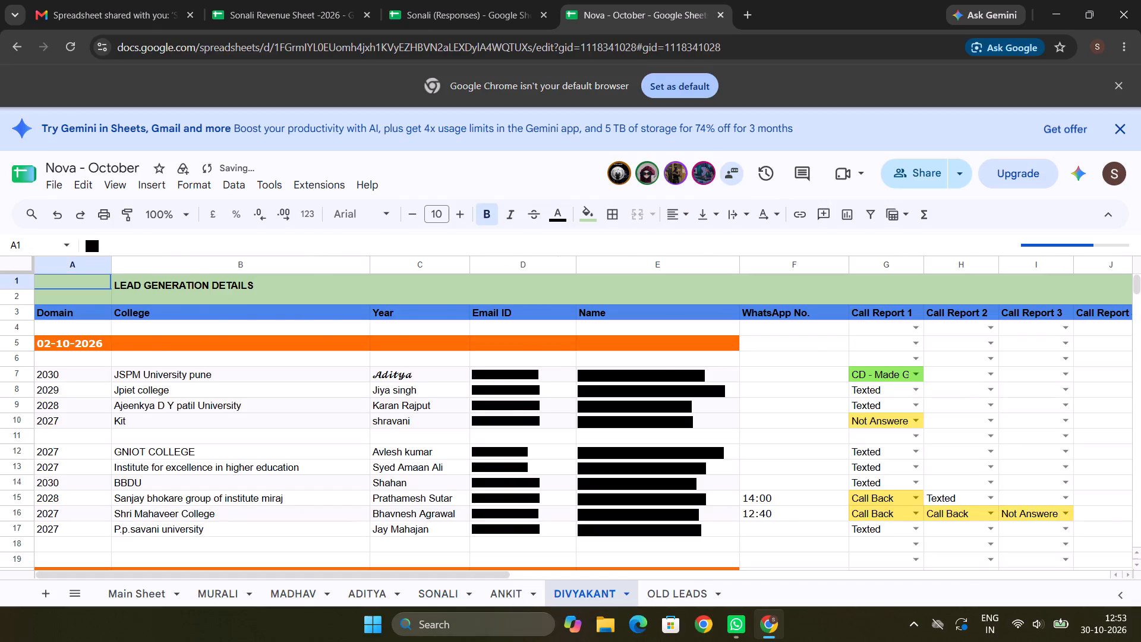
click(439, 603)
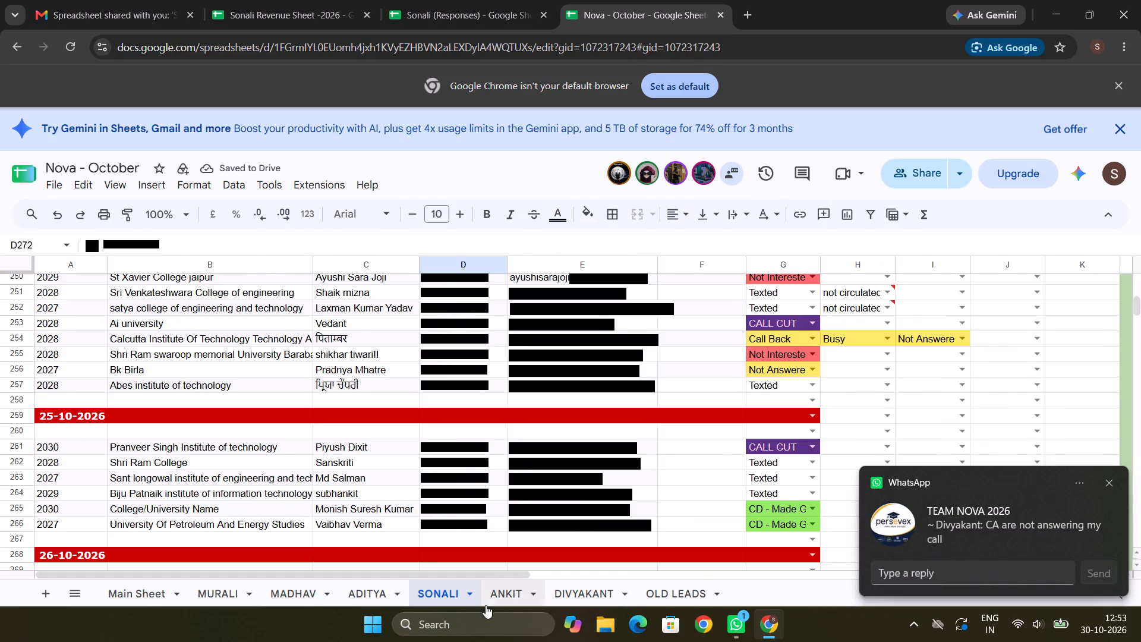
drag(497, 600, 333, 608)
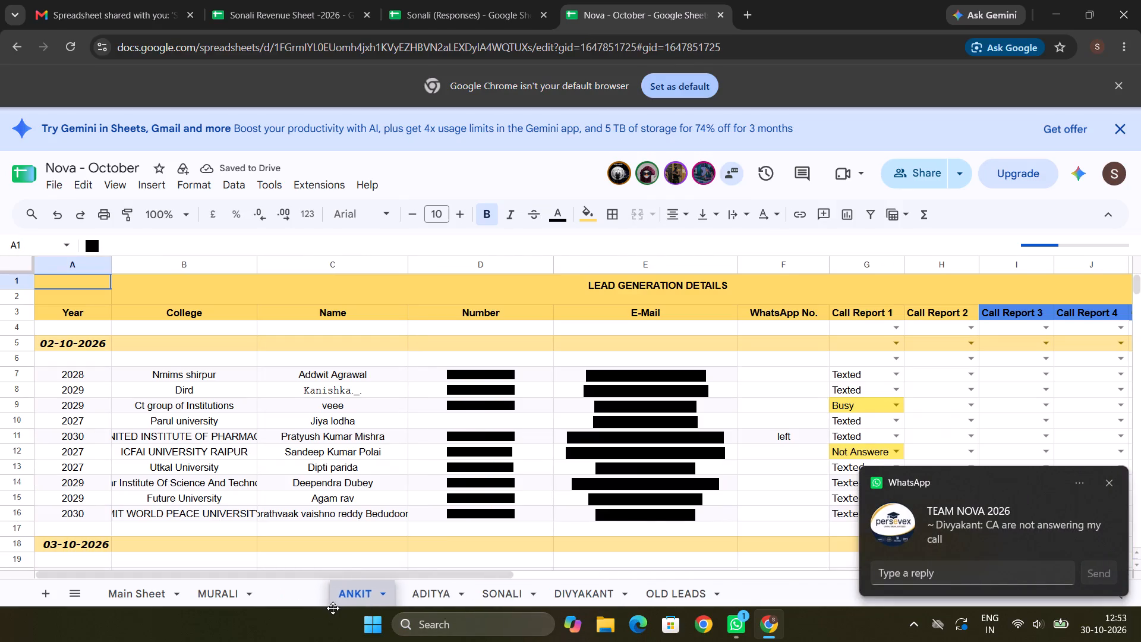
drag(333, 608, 343, 606)
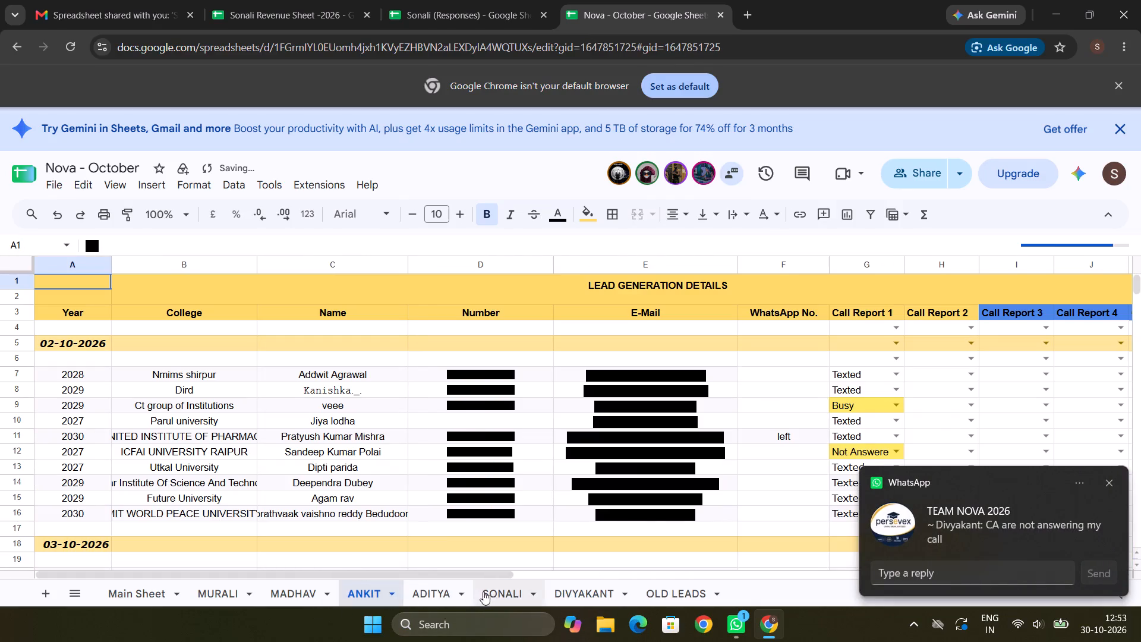
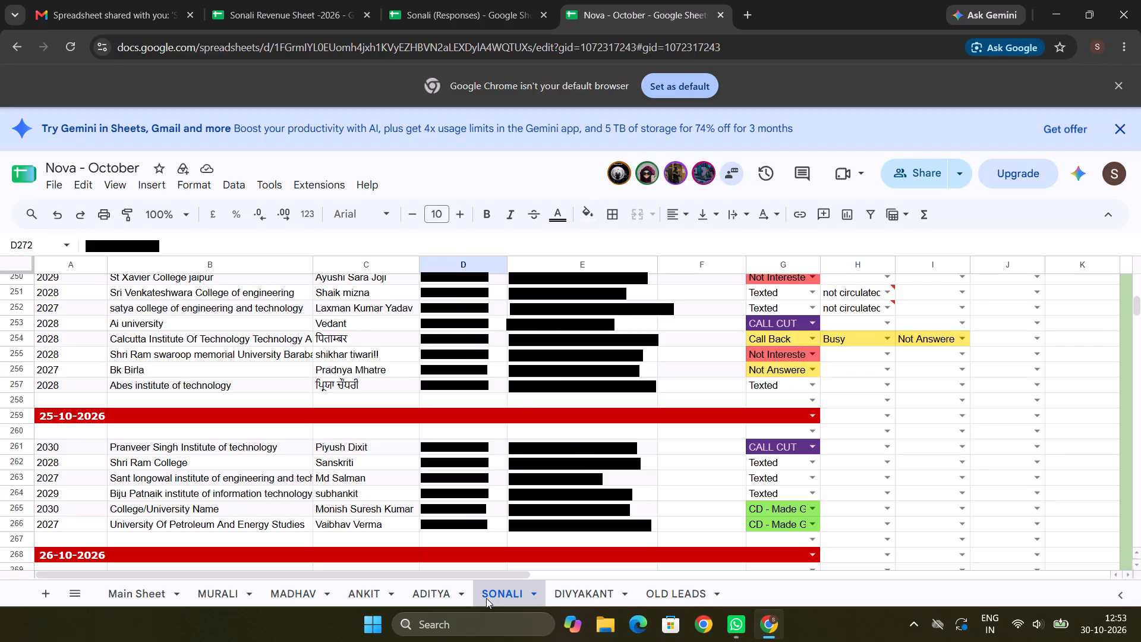
Review the call statuses and follow-up notes of the SONALI sheet's leads from 26-10-2026 through 30-10-2026.
scroll(453, 508, down, 7)
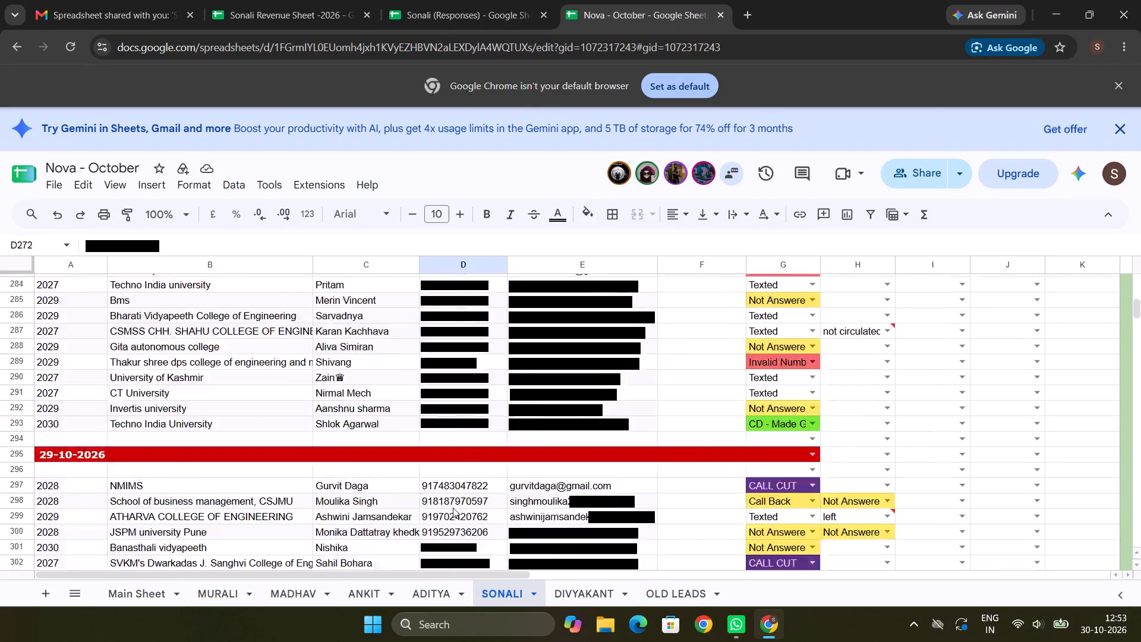
scroll(453, 508, down, 3)
scroll(453, 508, up, 5)
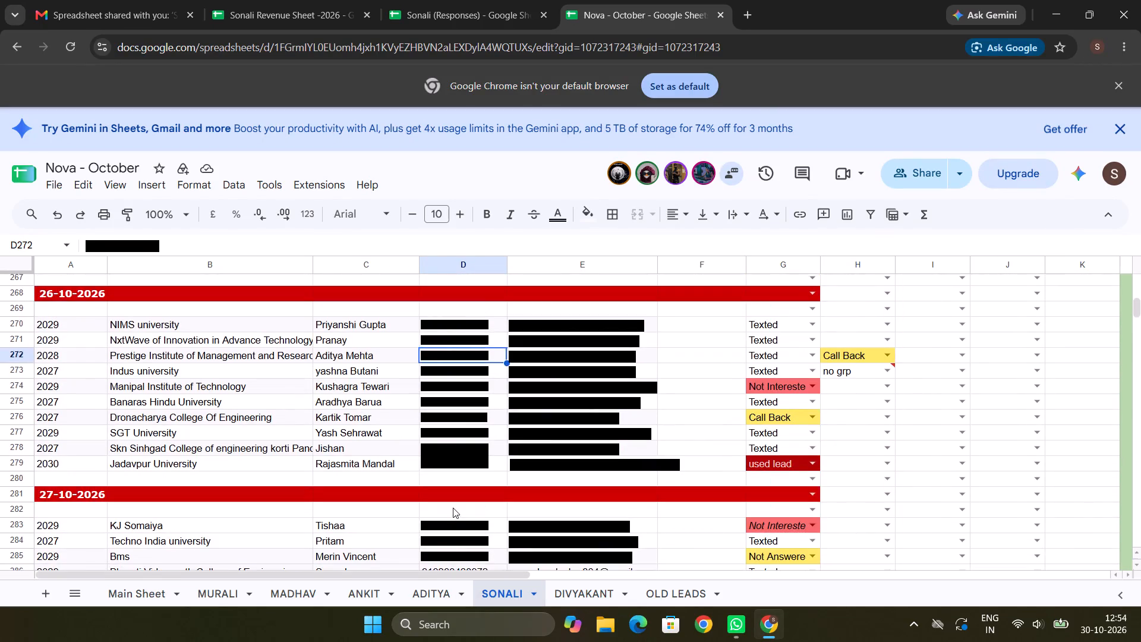
scroll(453, 508, down, 6)
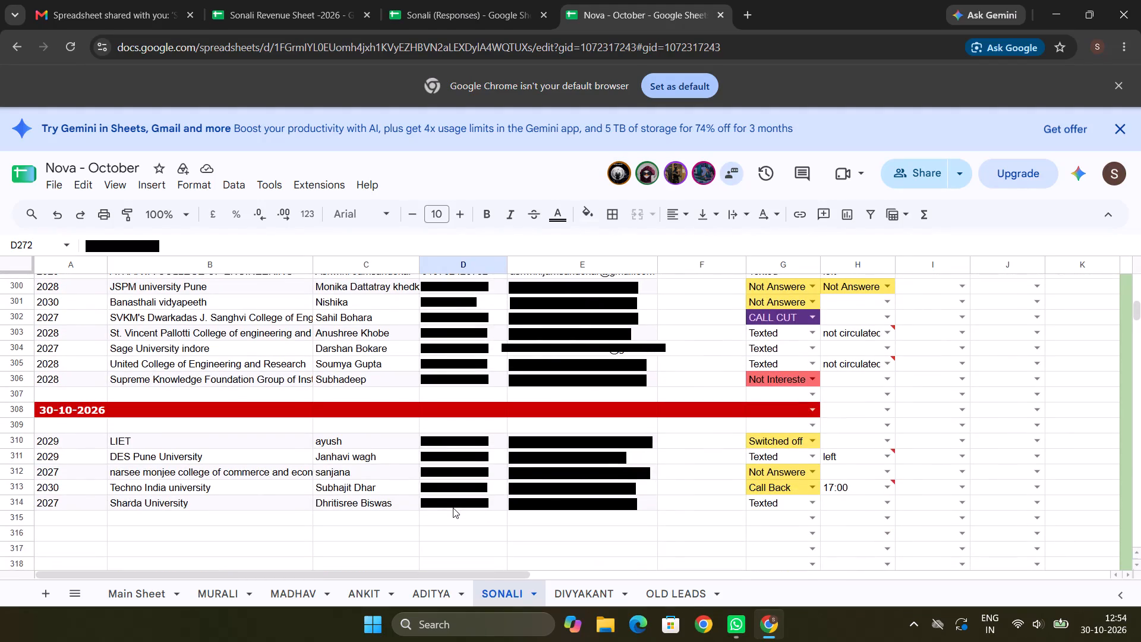
scroll(453, 508, up, 3)
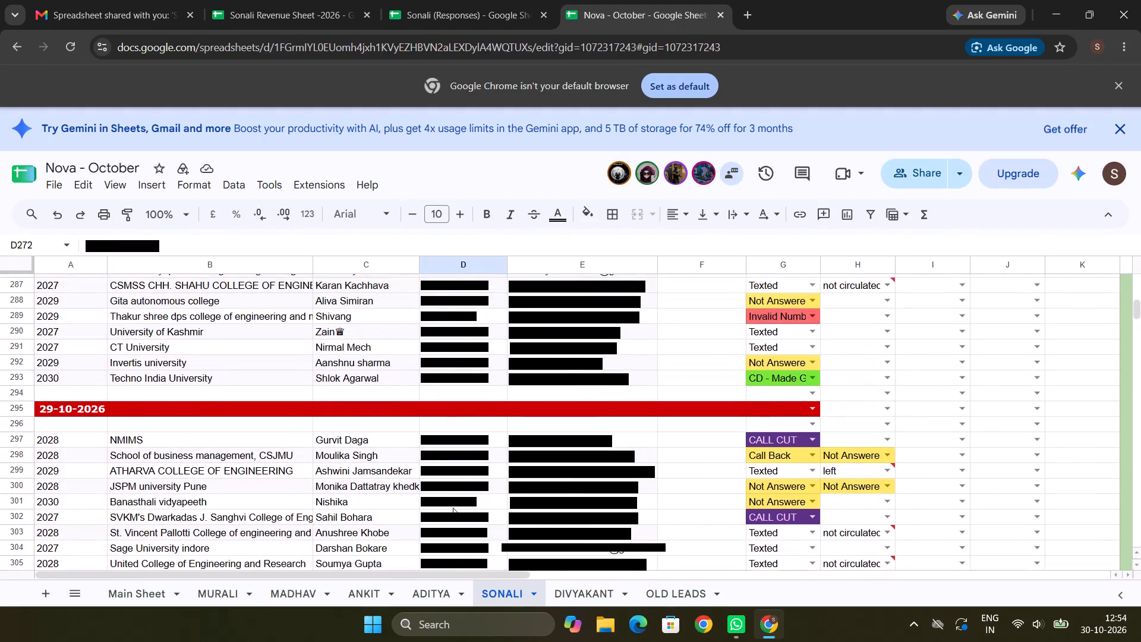
scroll(453, 508, up, 2)
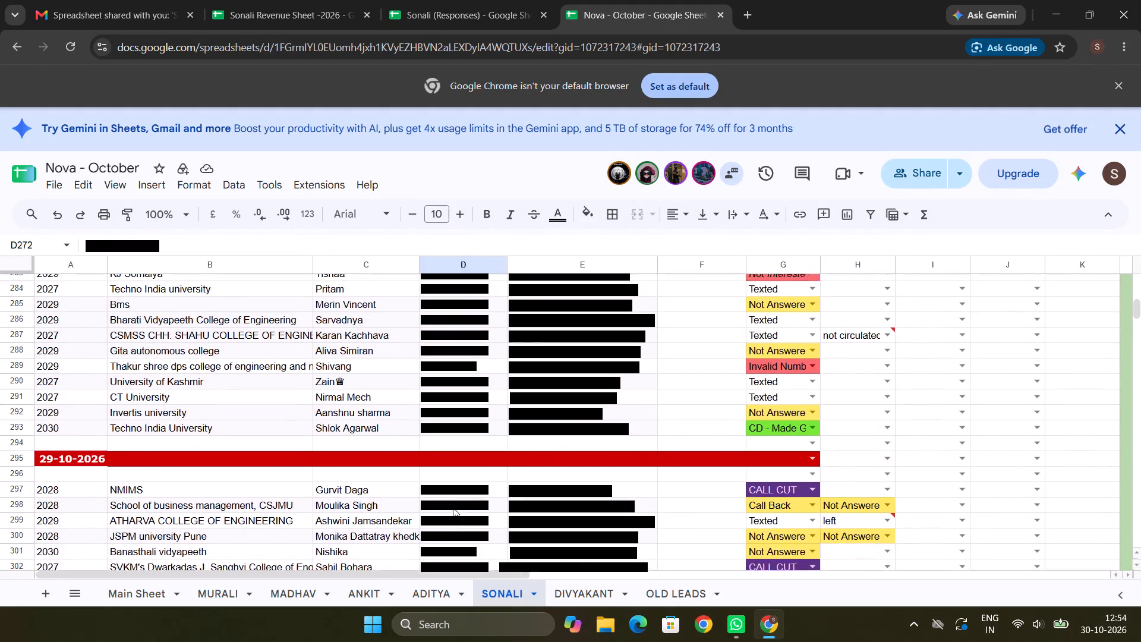
scroll(453, 508, up, 2)
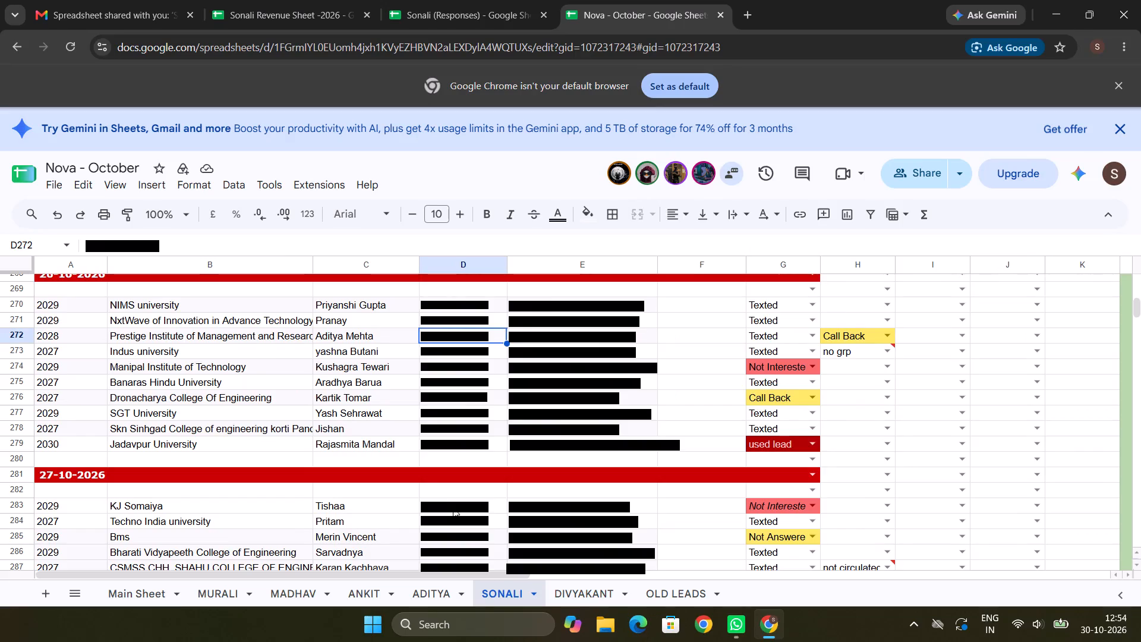
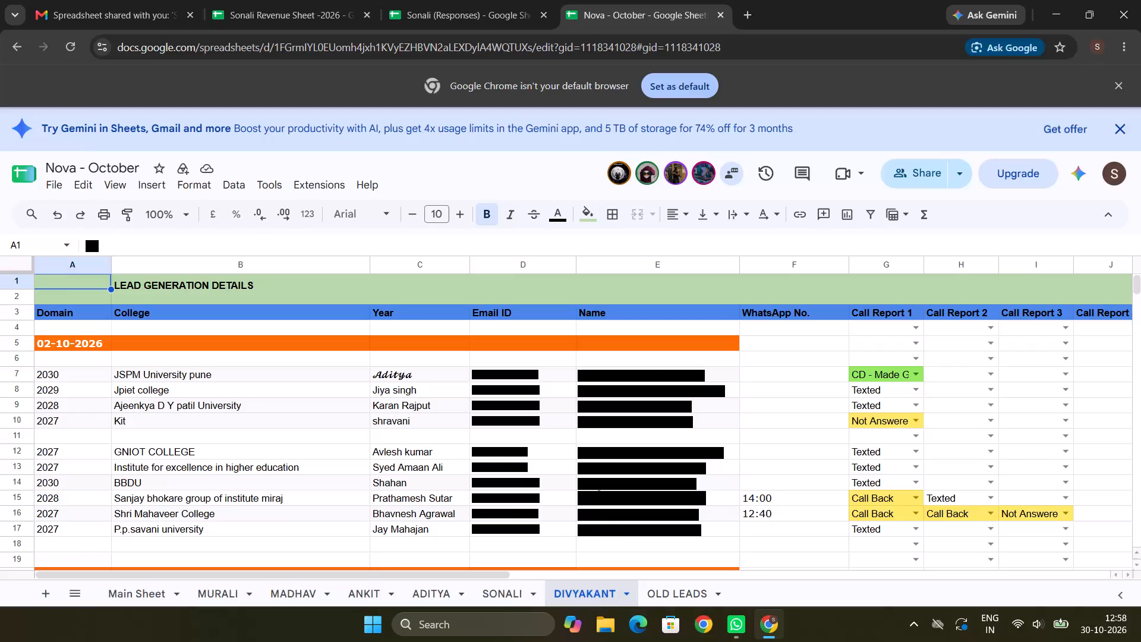
Review the leads and their call reports in the DIVYAKANT sheet from the 02-10-2026 section through 06-10-2026.
scroll(594, 480, down, 3)
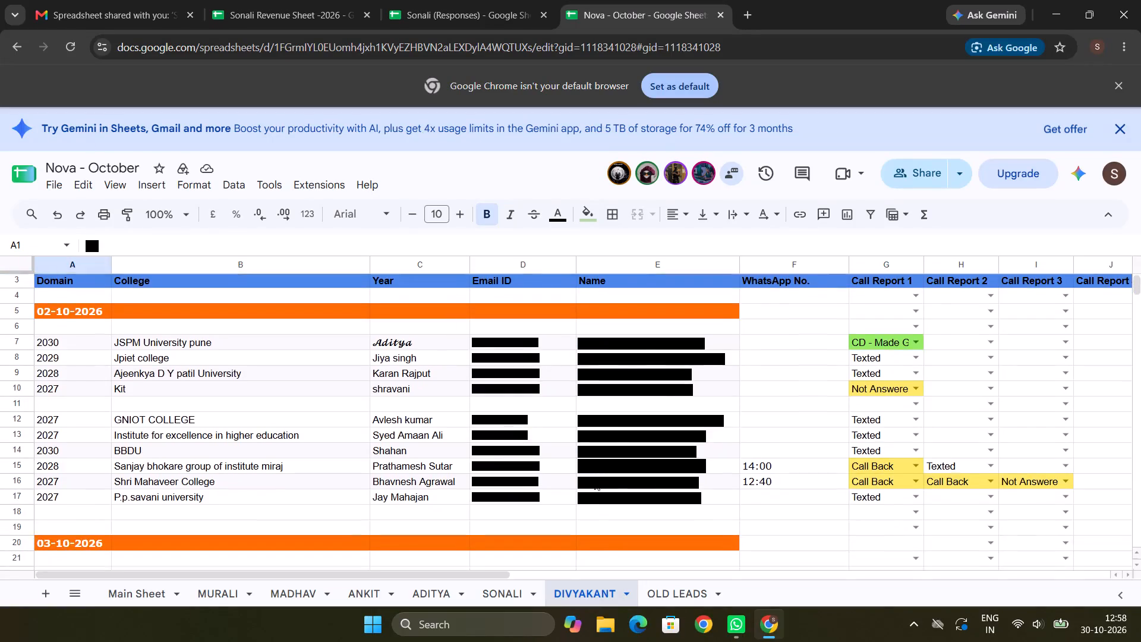
scroll(594, 480, down, 2)
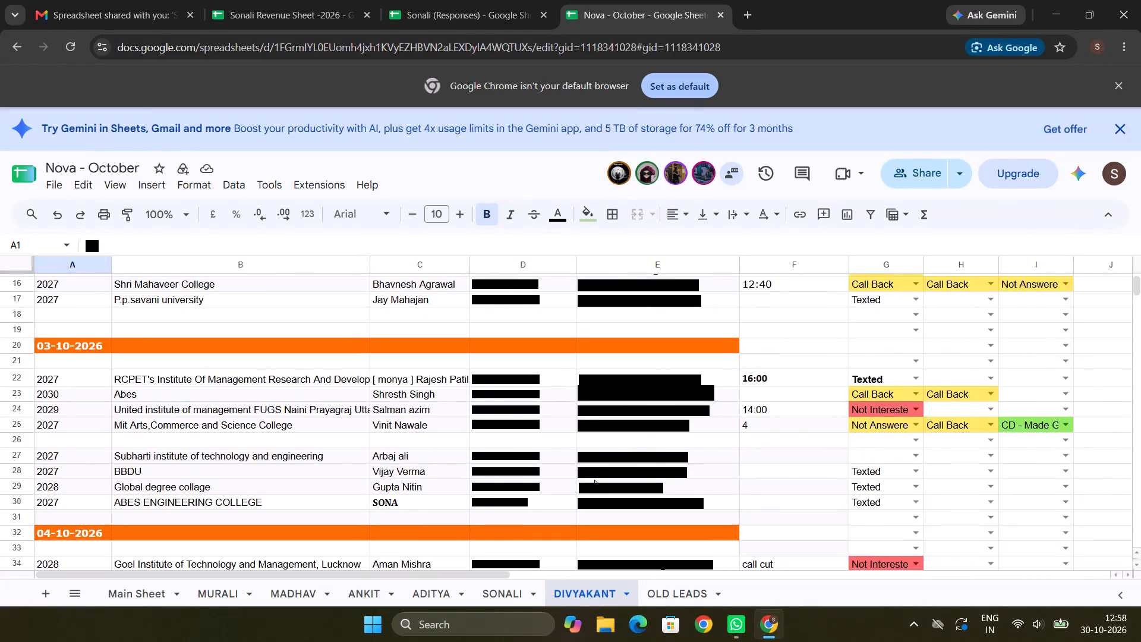
scroll(594, 480, down, 4)
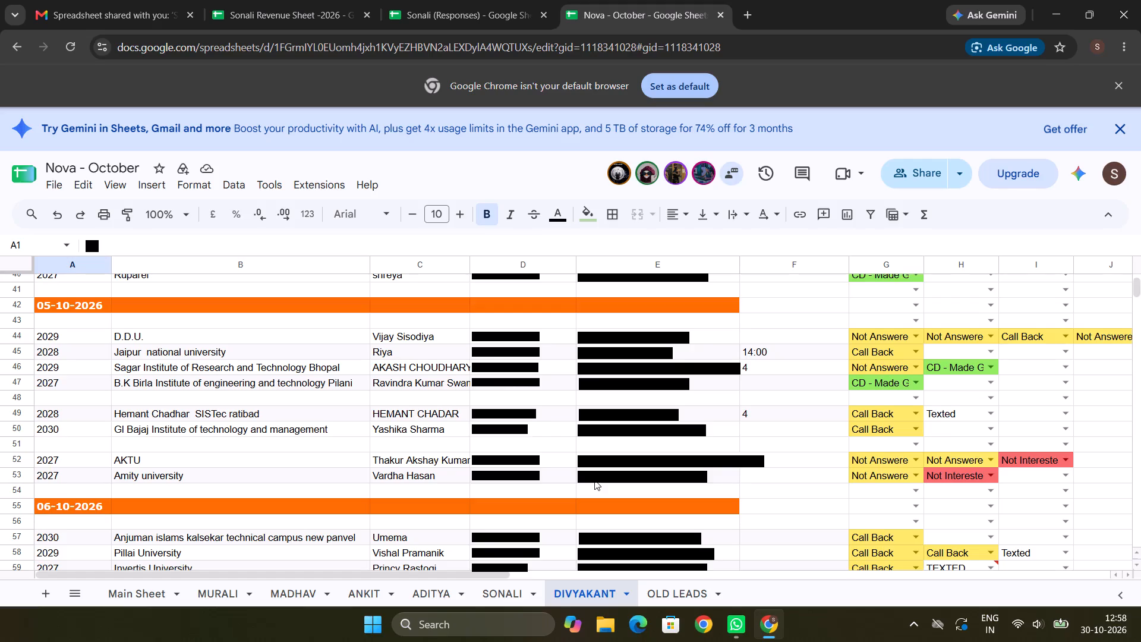
Review the call statuses and follow-up notes of the DIVYAKANT sheet's leads from 05-10-2026 through 09-10-2026.
scroll(594, 480, down, 4)
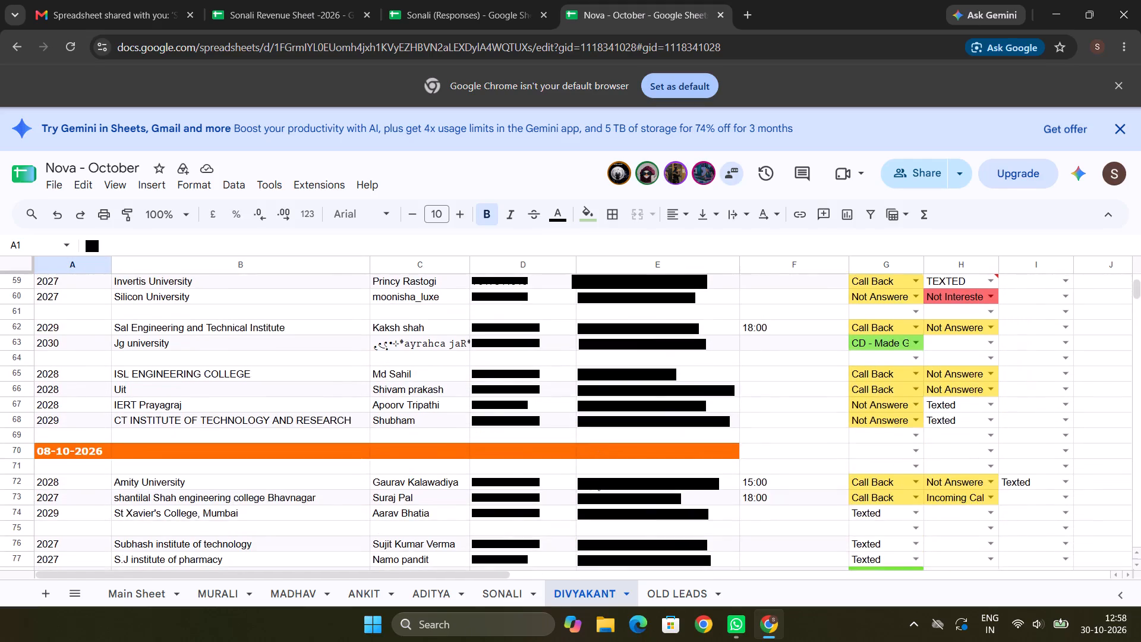
scroll(594, 480, down, 5)
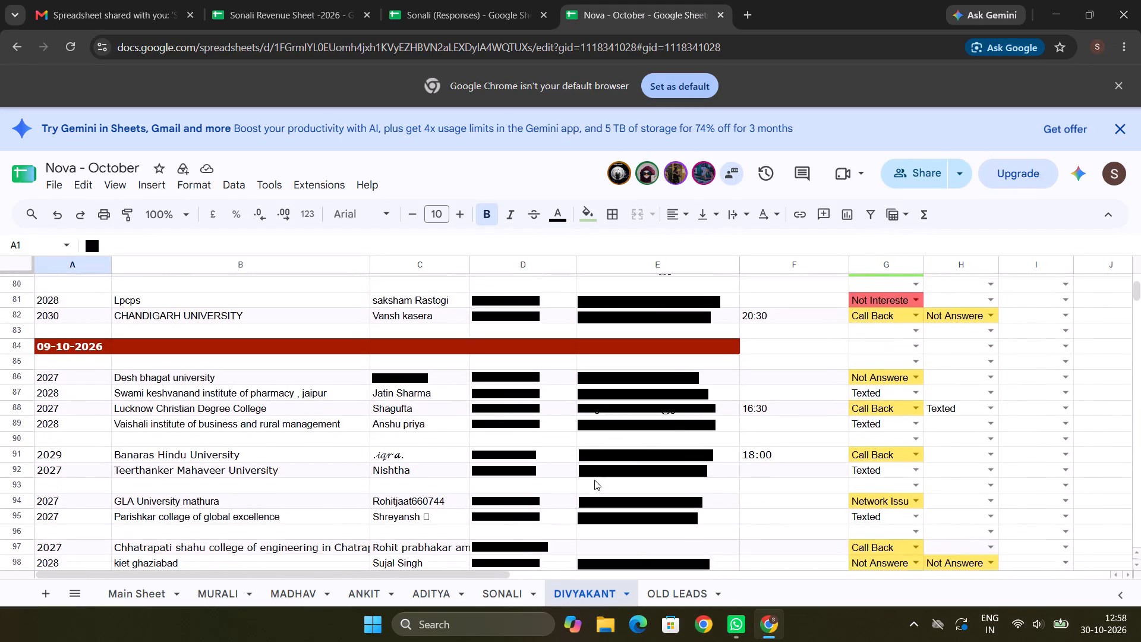
scroll(594, 480, down, 3)
scroll(594, 480, up, 4)
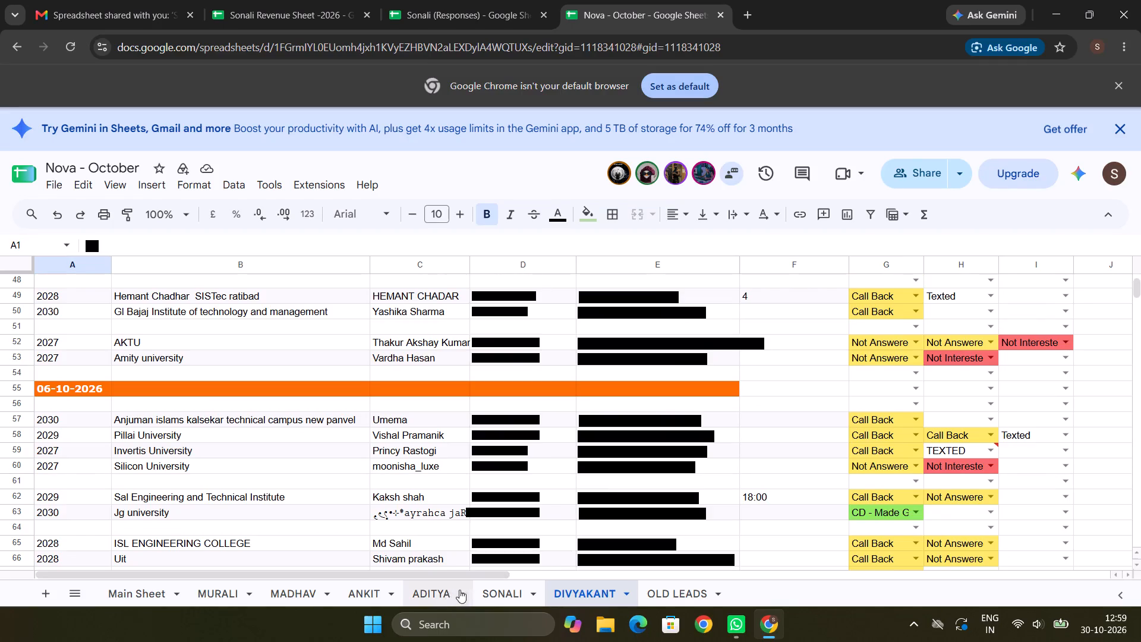
Return to the SONALI sheet to view the 30-10-2026 leads.
click(480, 590)
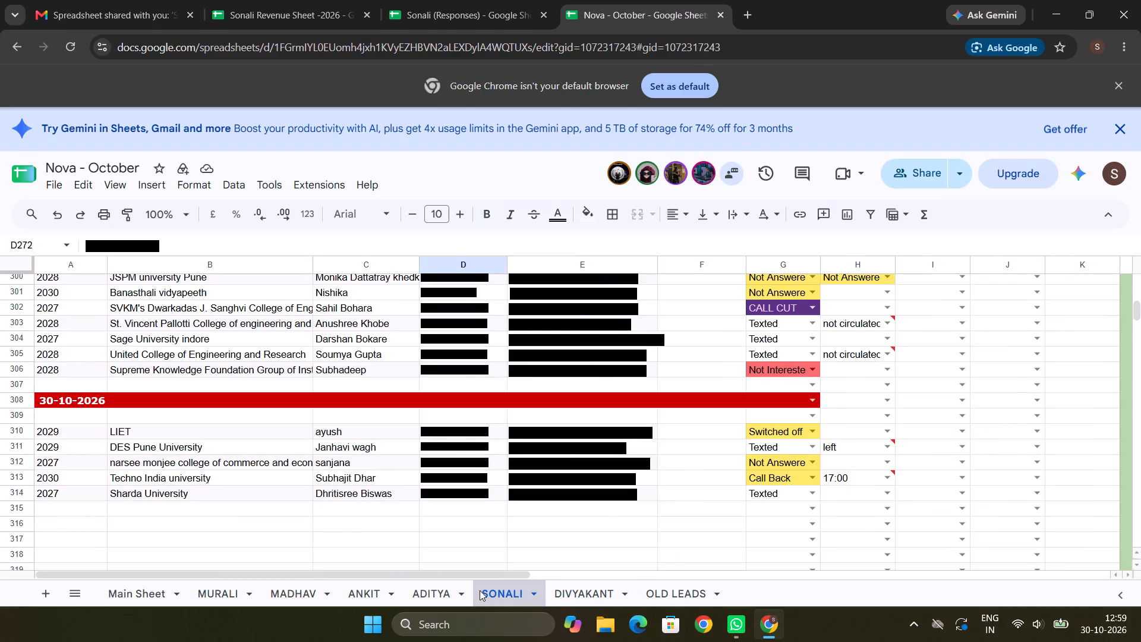
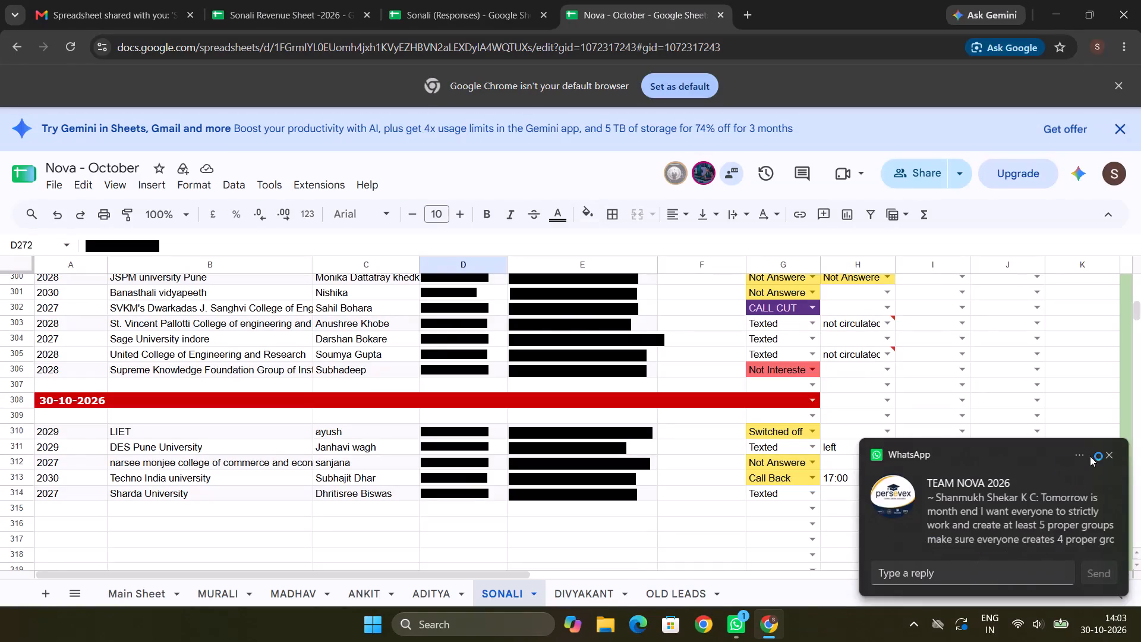
Dismiss the TEAM NOVA 2026 message notification and switch to WhatsApp.
click(1112, 455)
click(731, 629)
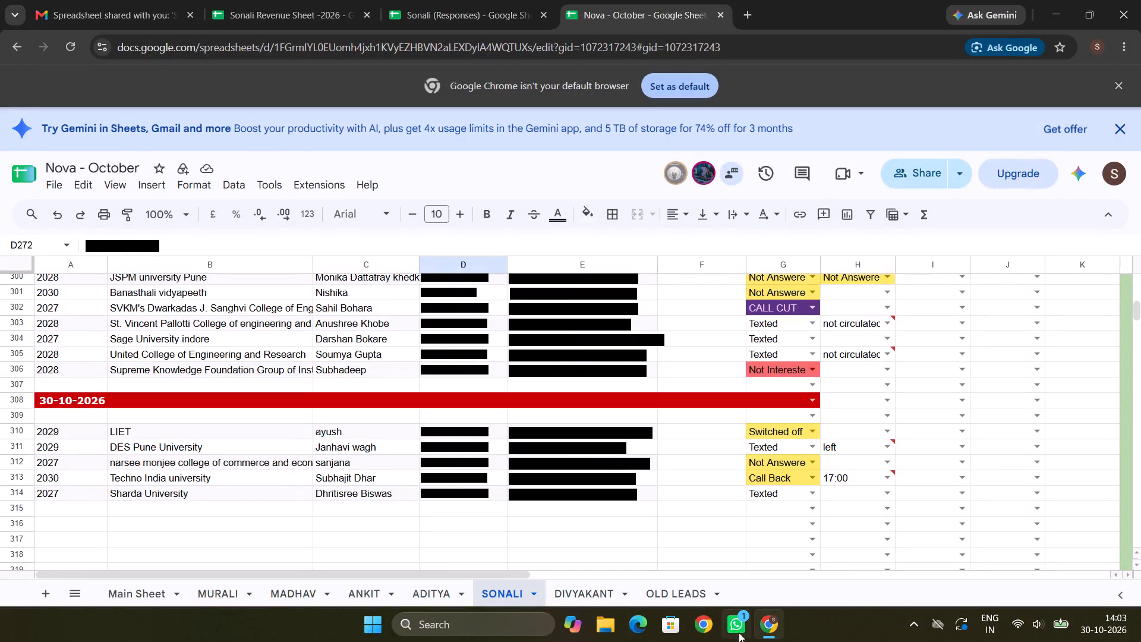
click(730, 628)
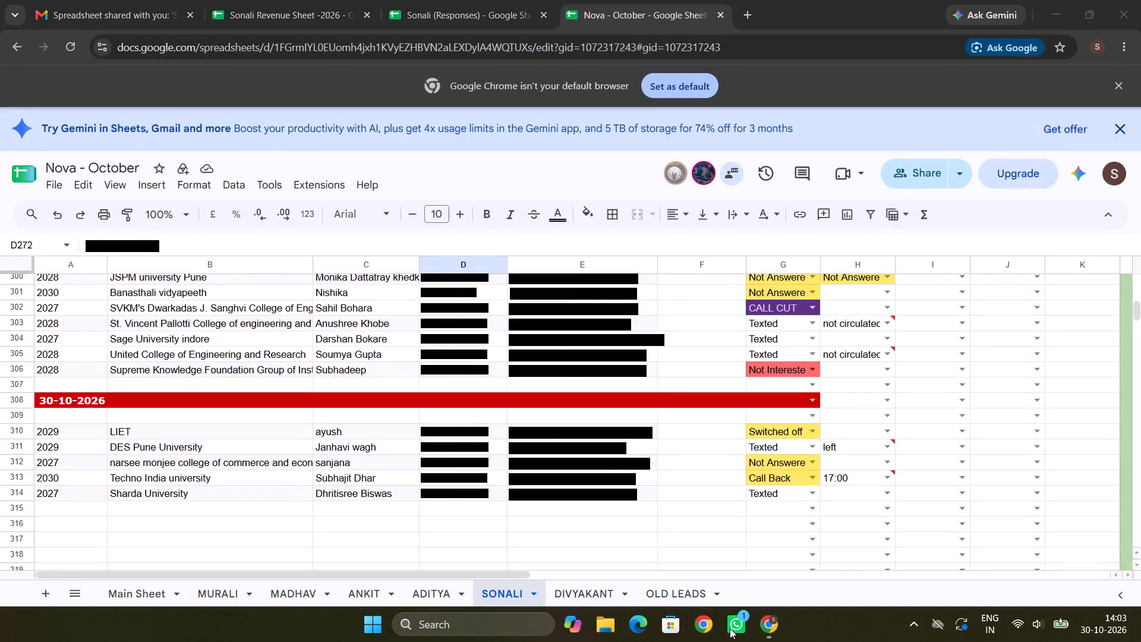
click(730, 628)
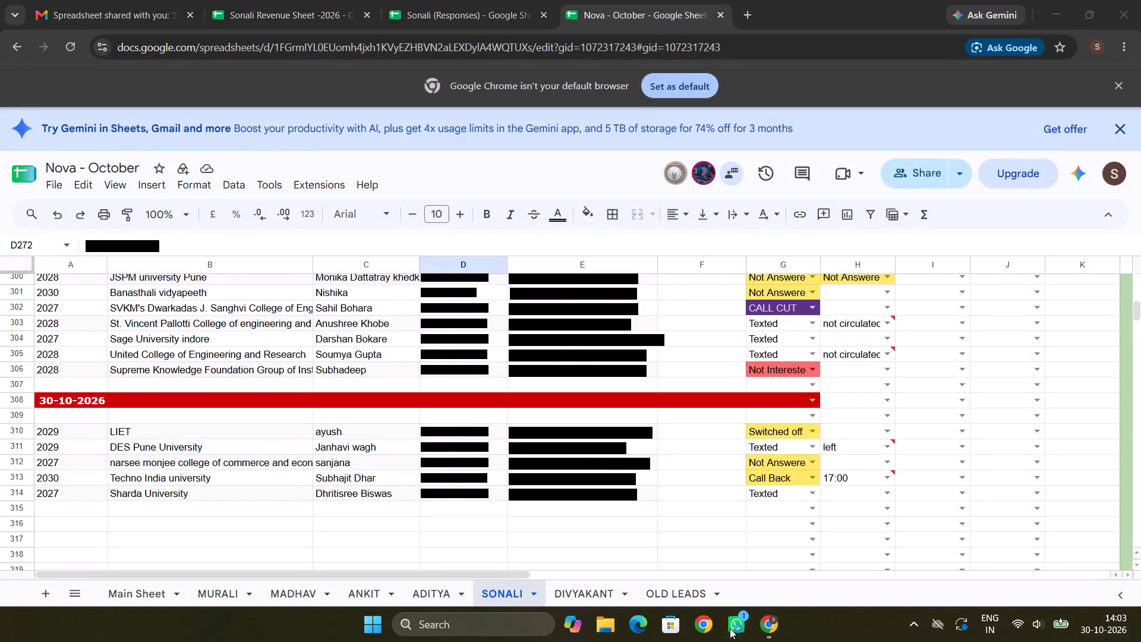
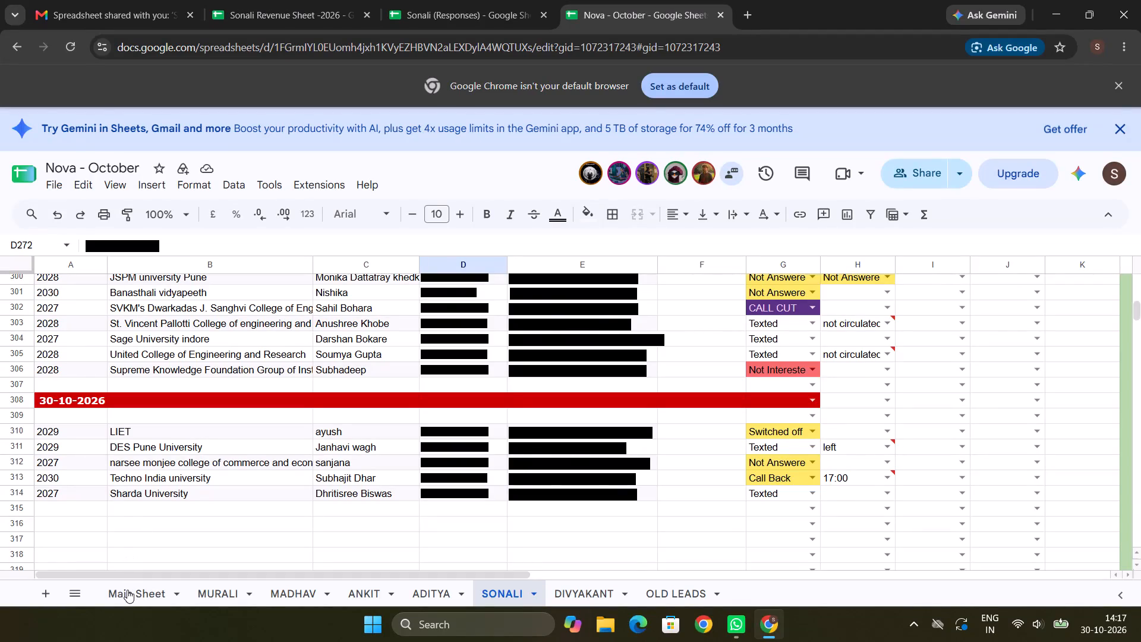
Check the Main Sheet's 30-10-2026 section for how its leads are assigned to team members.
click(127, 590)
scroll(302, 467, down, 1)
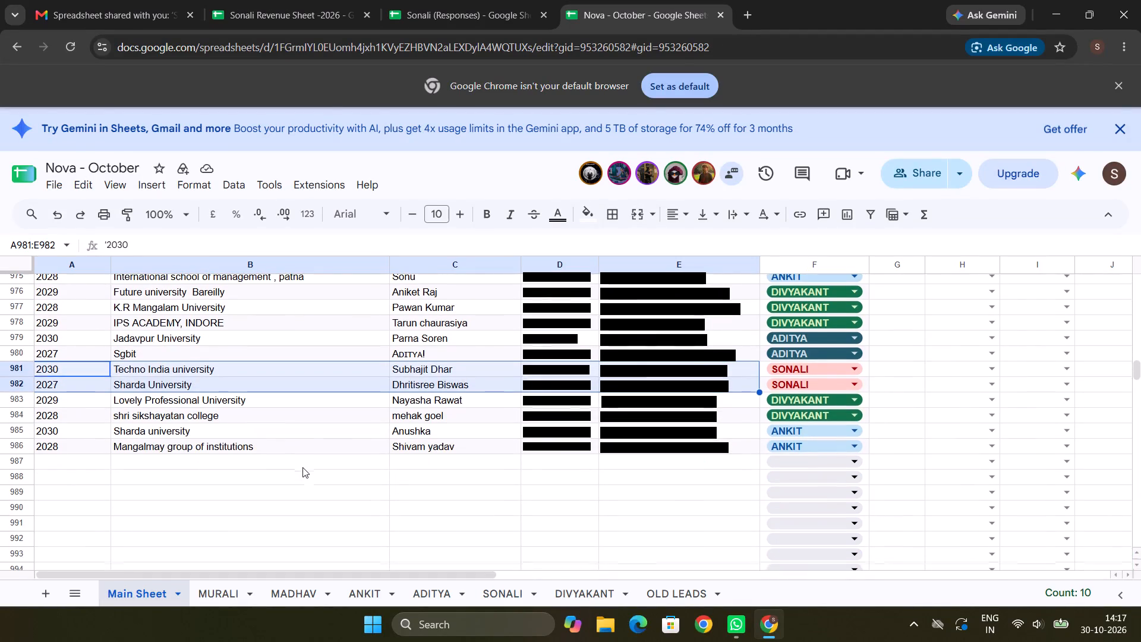
scroll(302, 467, down, 1)
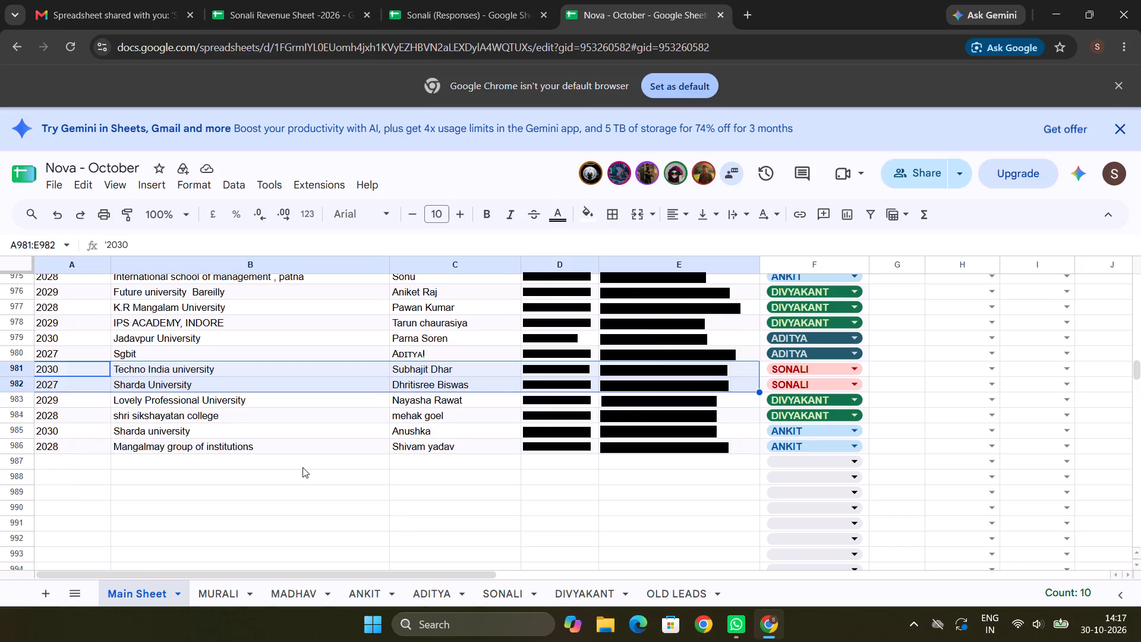
scroll(302, 467, up, 3)
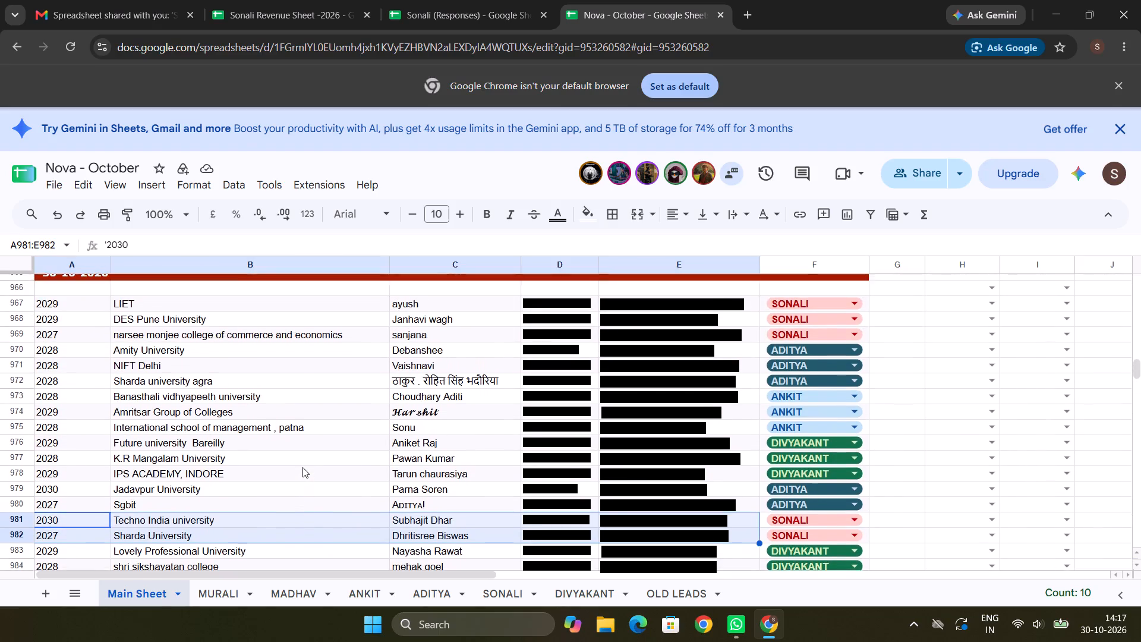
scroll(302, 467, up, 1)
scroll(302, 467, down, 1)
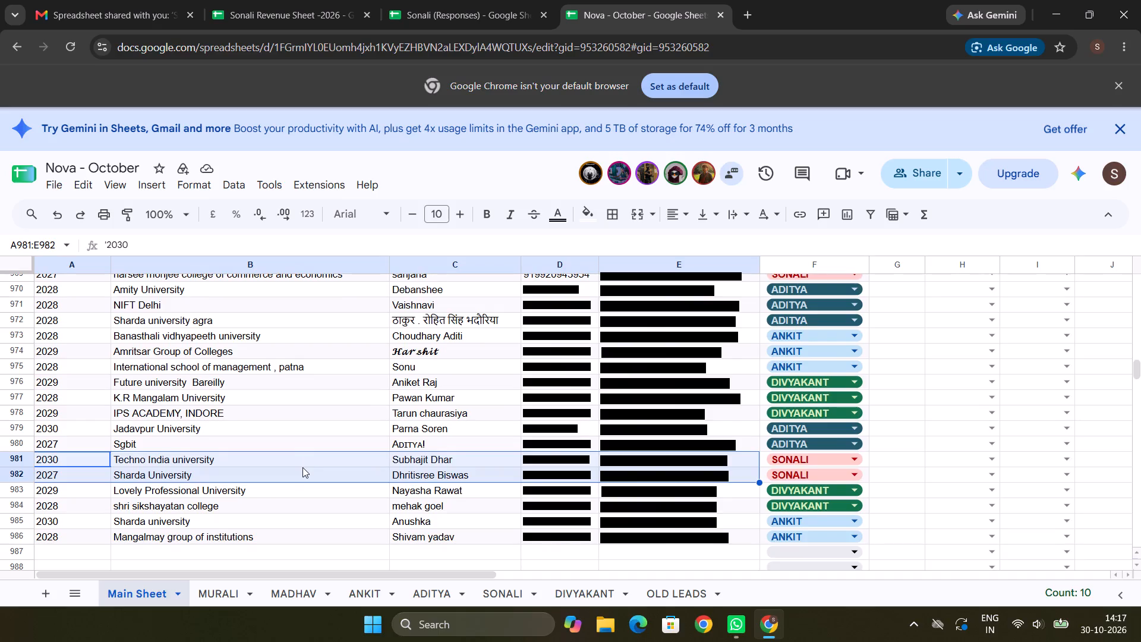
Switch to the Sonali (Responses) spreadsheet and look through the form responses down to the most recent entries.
click(434, 8)
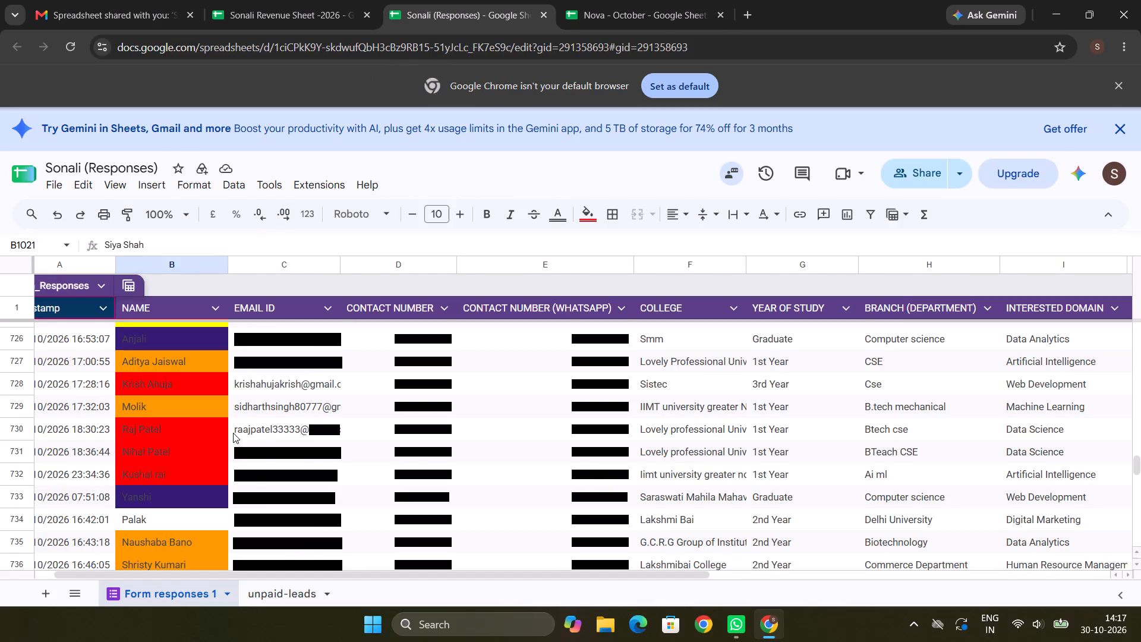
scroll(233, 433, down, 16)
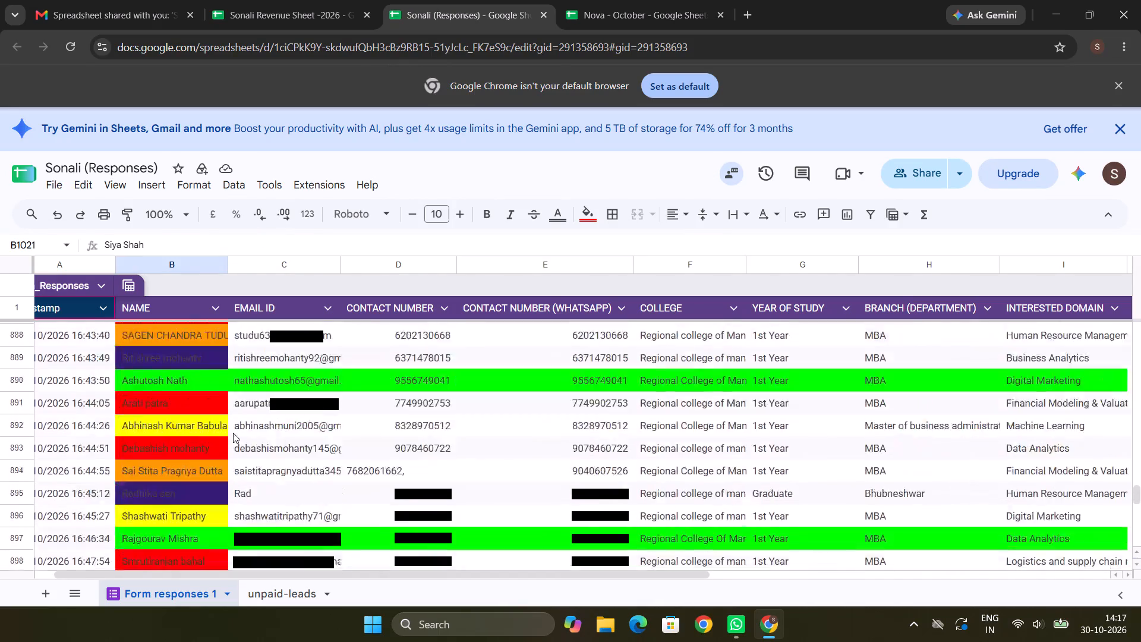
scroll(233, 433, down, 8)
scroll(233, 433, up, 1)
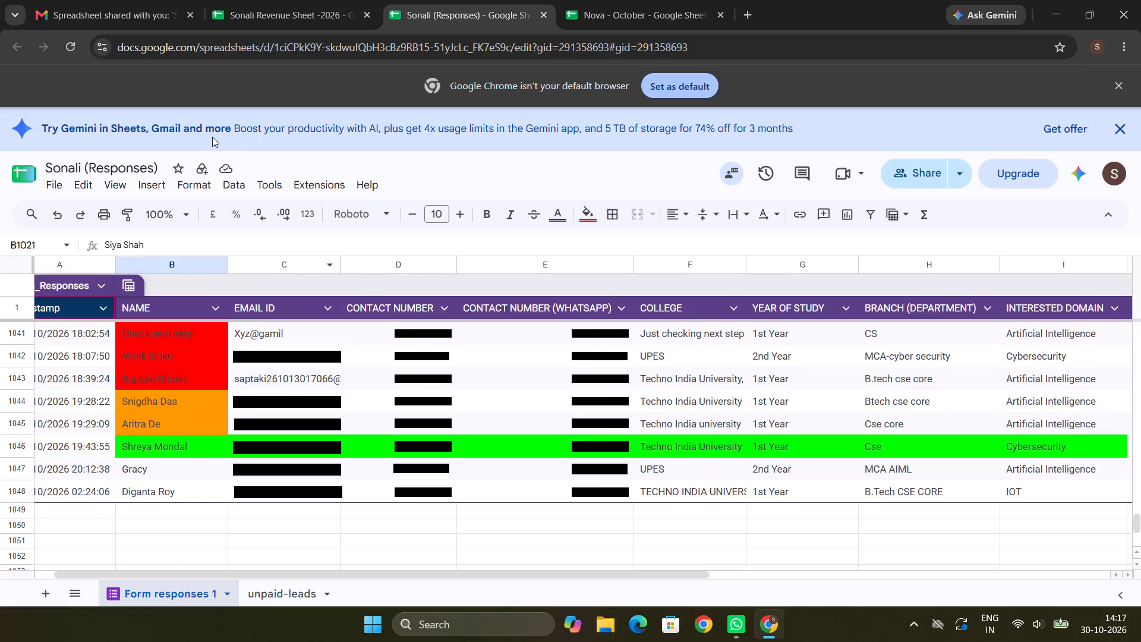
Switch to the Sonali Revenue Sheet -2026 spreadsheet to view the OCTOBER entries.
click(276, 14)
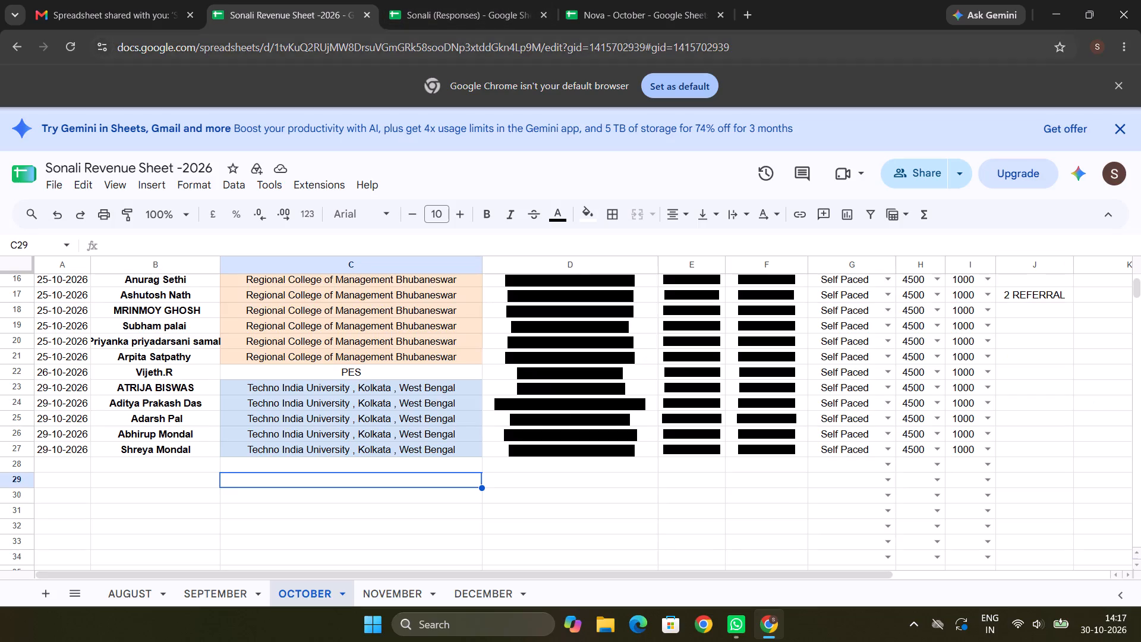
Check the Nova - October Main Sheet against the Sonali (Responses) spreadsheet, ending on the most recent form responses.
click(580, 23)
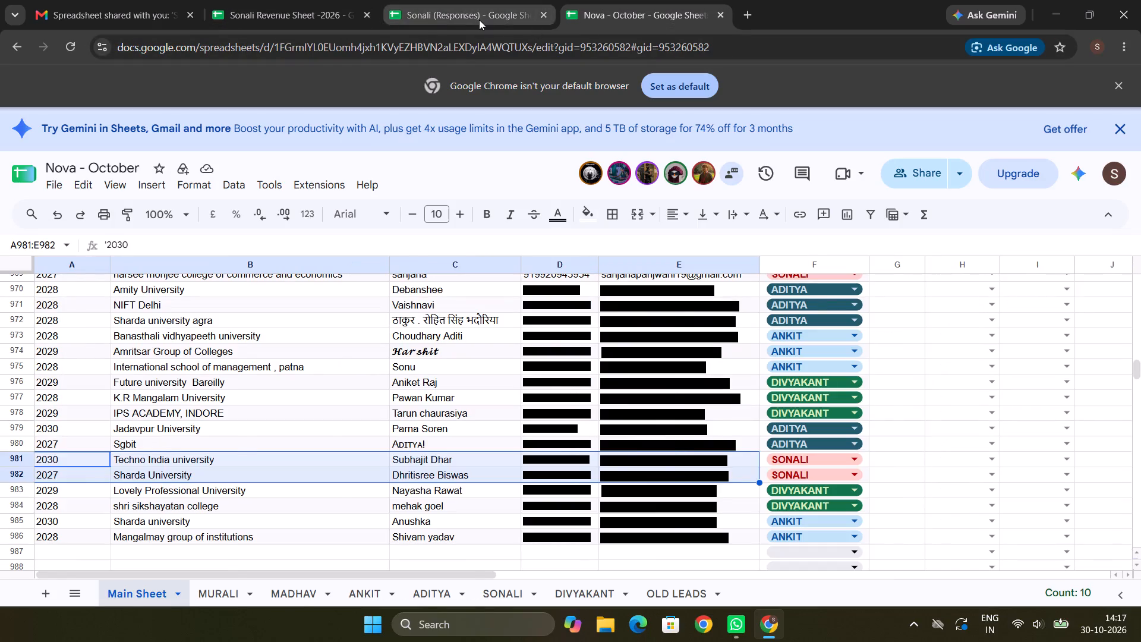
click(479, 20)
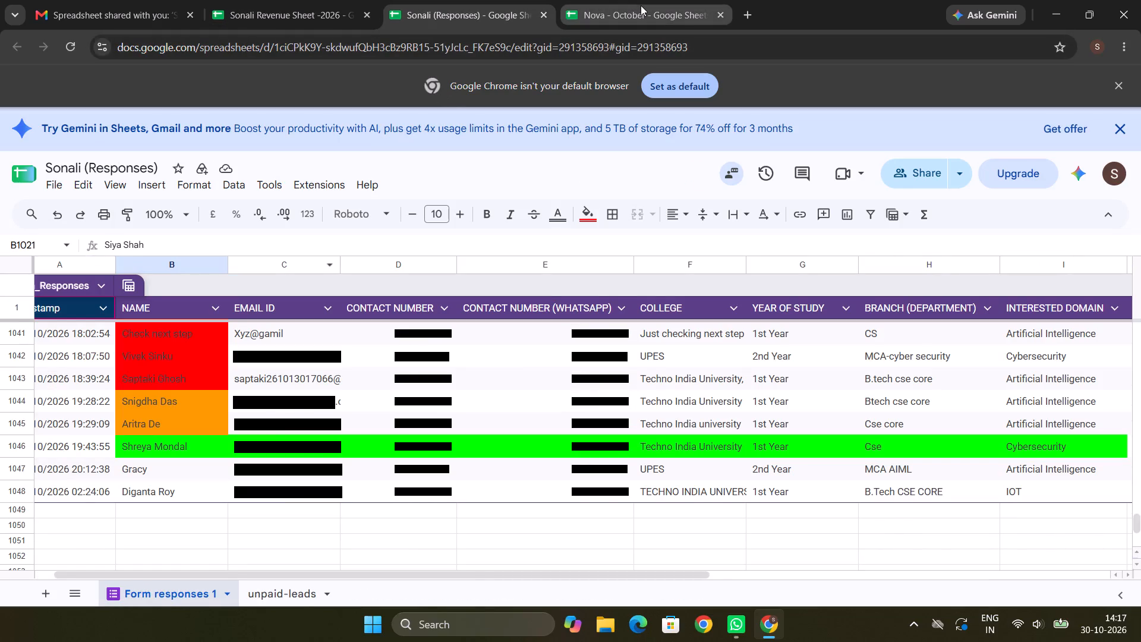
click(641, 5)
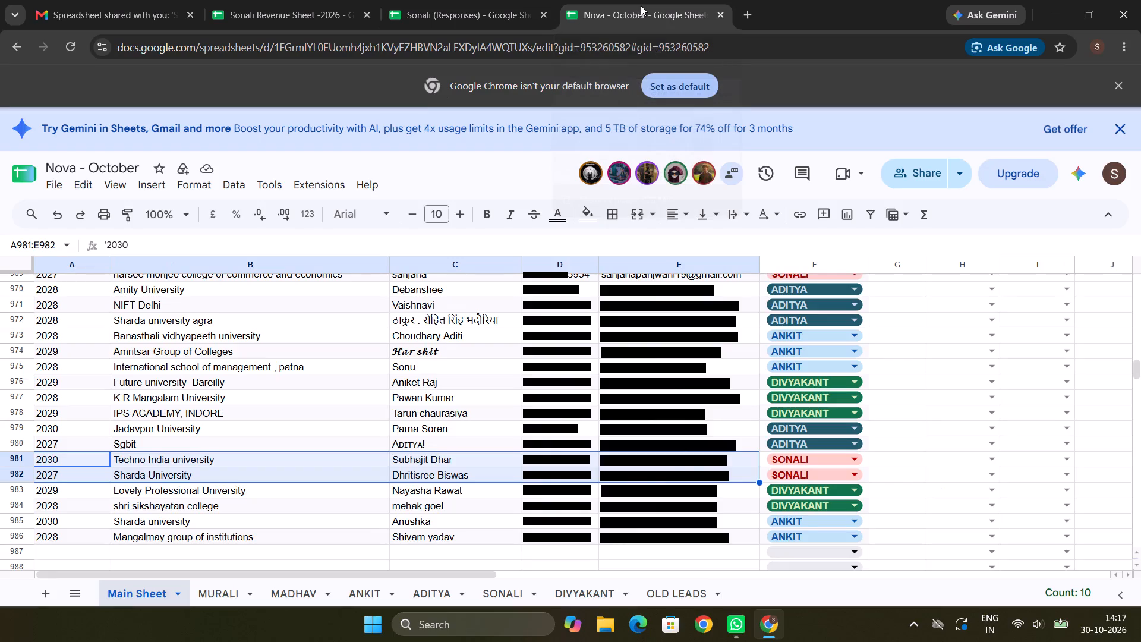
click(472, 12)
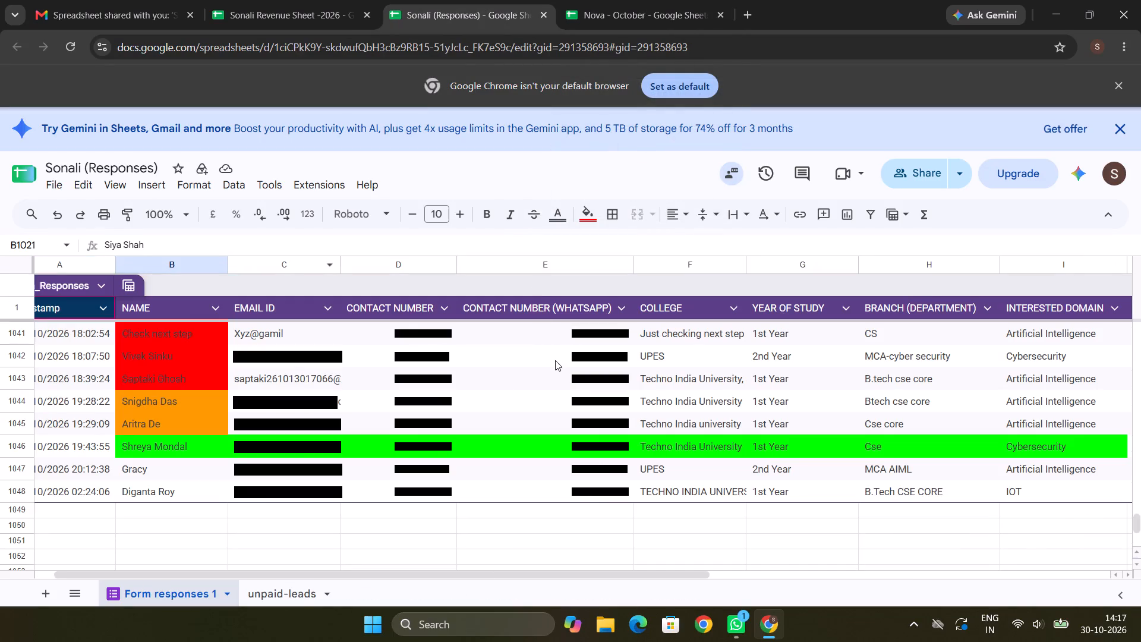
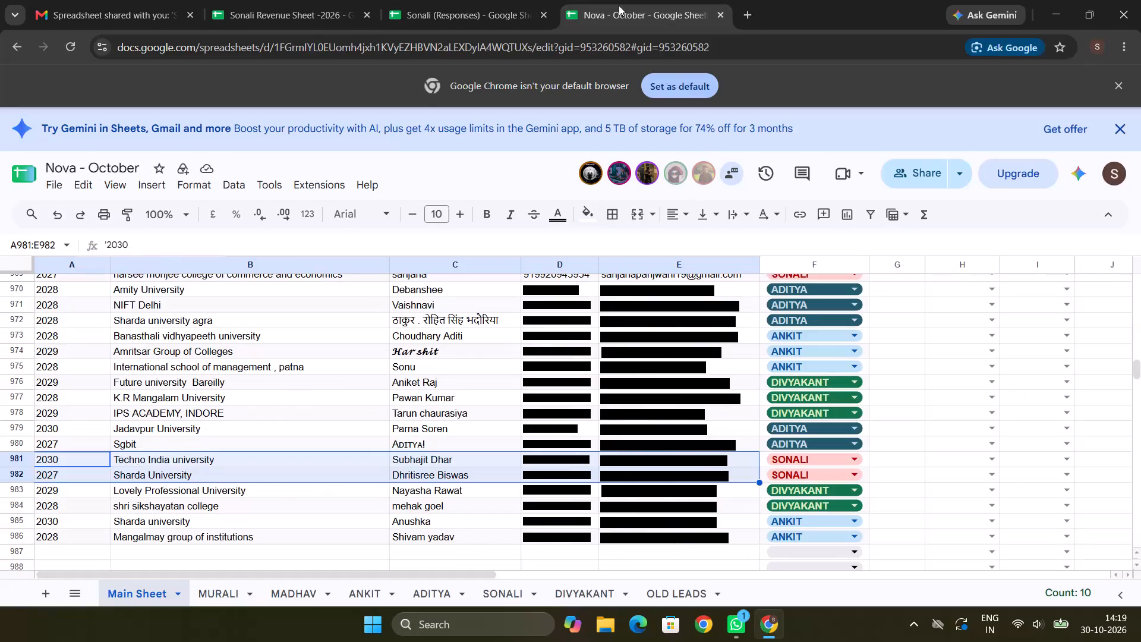
click(318, 8)
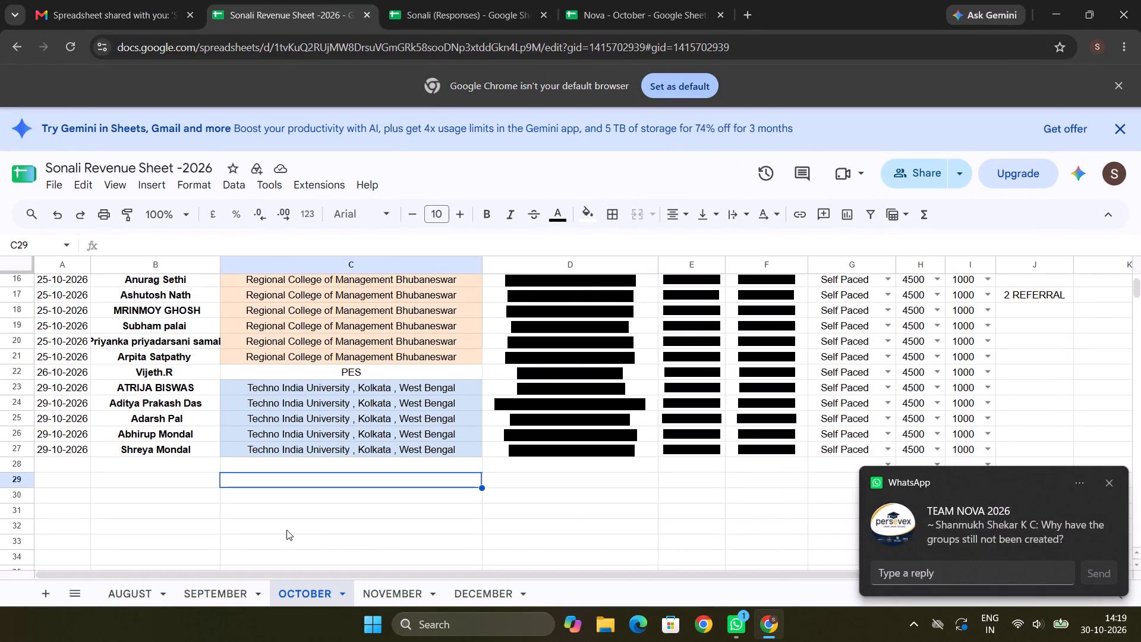
double_click(71, 449)
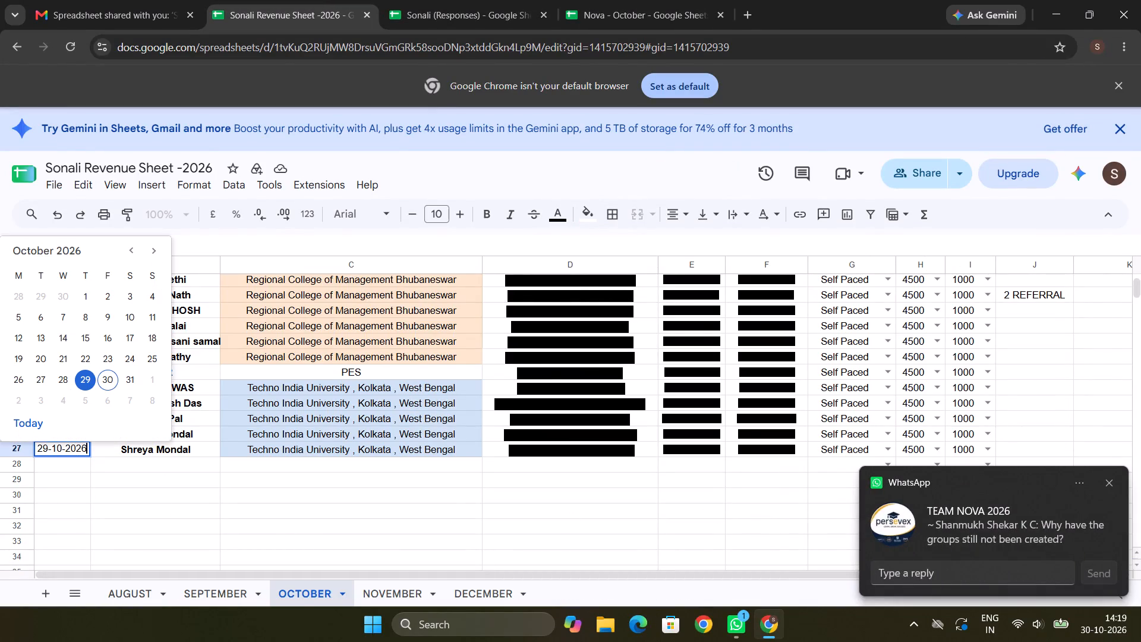
key(ctrl+c)
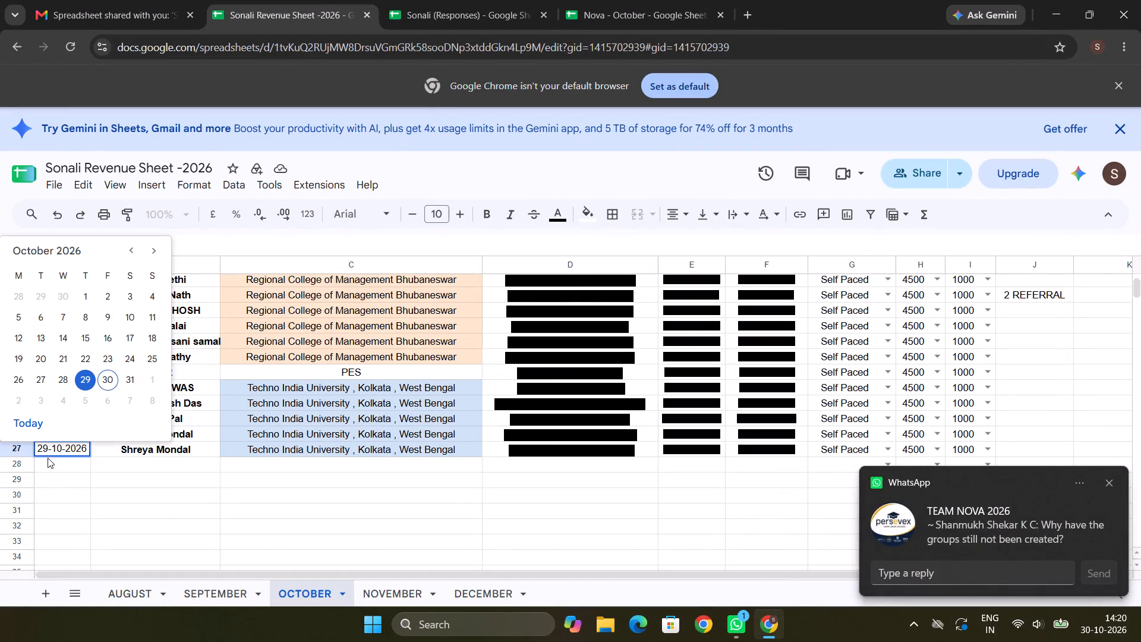
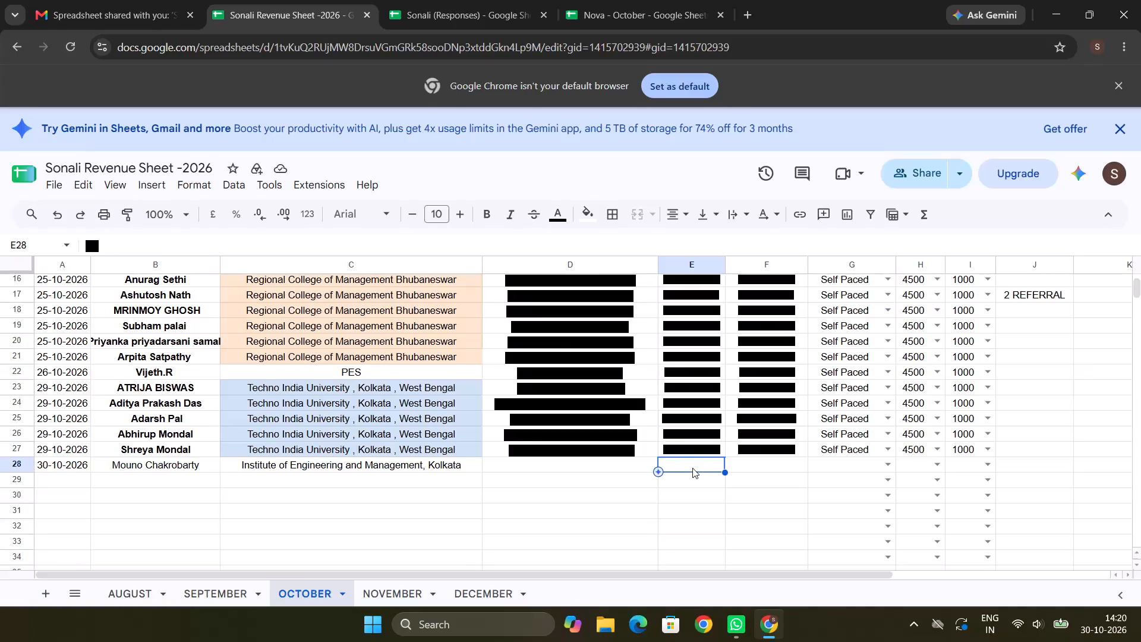
Paste the copied contact value into columns E and F of the 30-10-2026 entry in row 28.
key(ctrl+v)
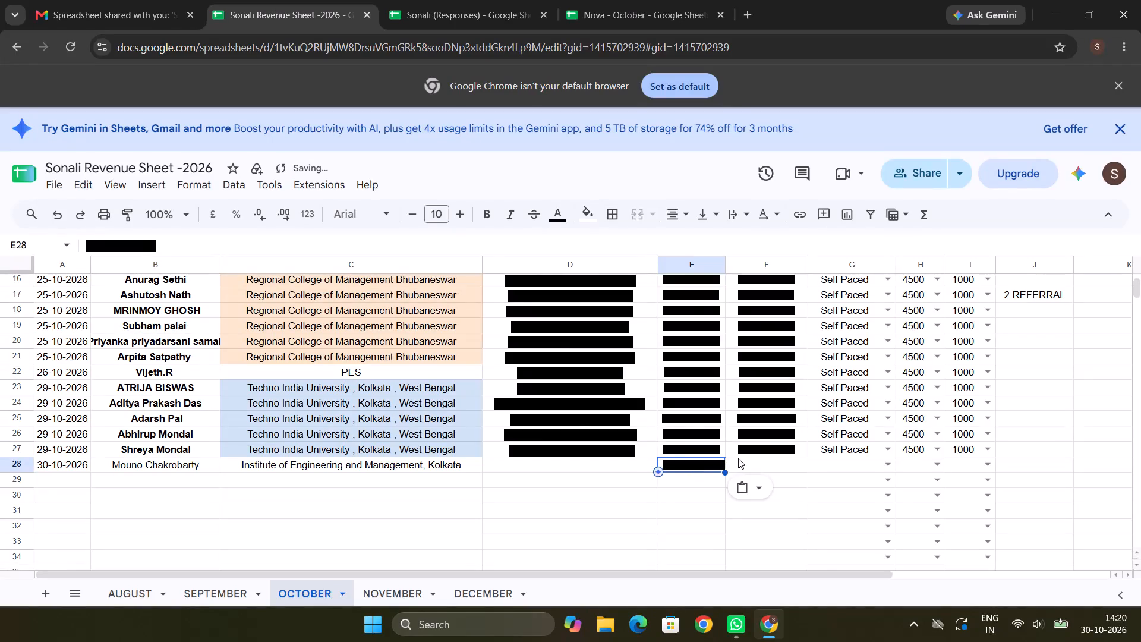
click(738, 458)
click(738, 464)
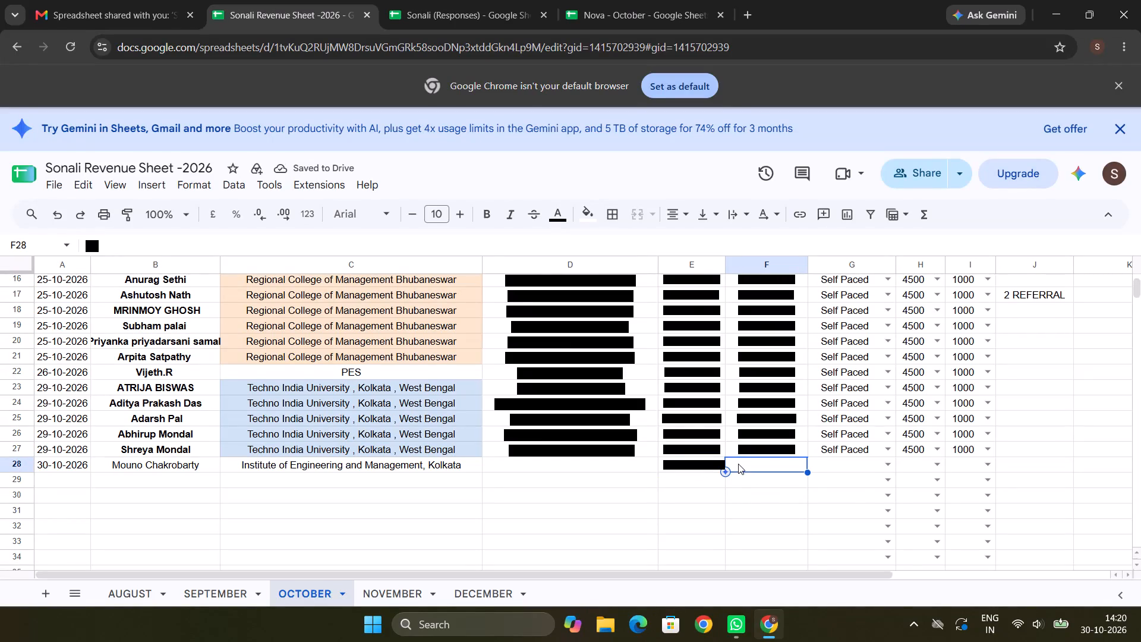
key(ctrl+v)
Set the row 28 entry's plan to Self Paced, with 4500 in column H and 1000 in column I.
click(881, 464)
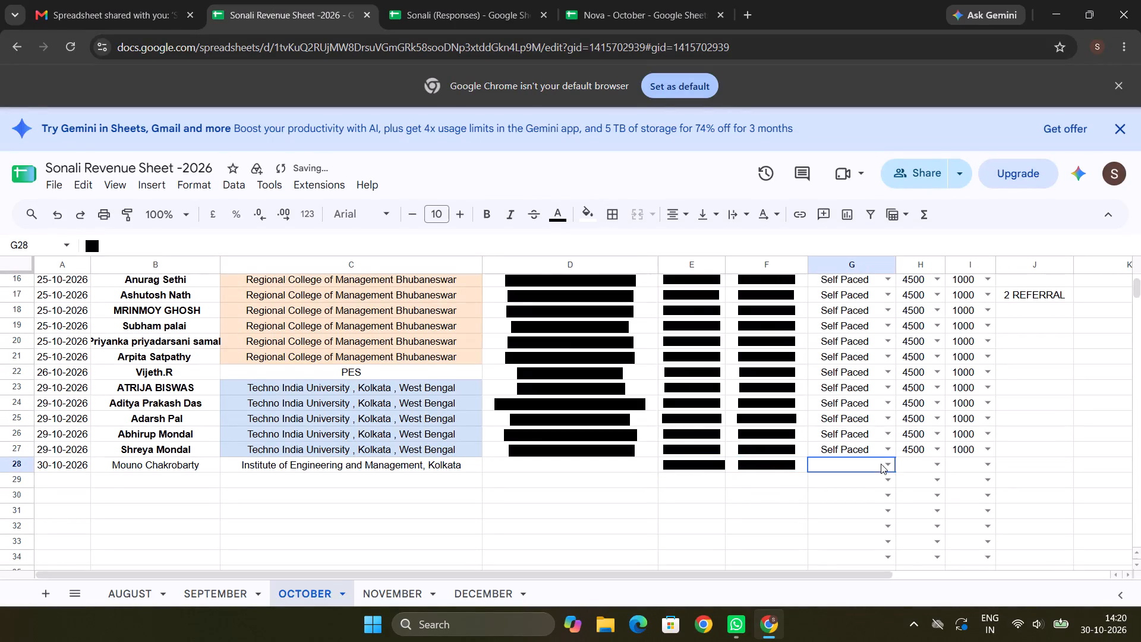
click(890, 464)
click(866, 484)
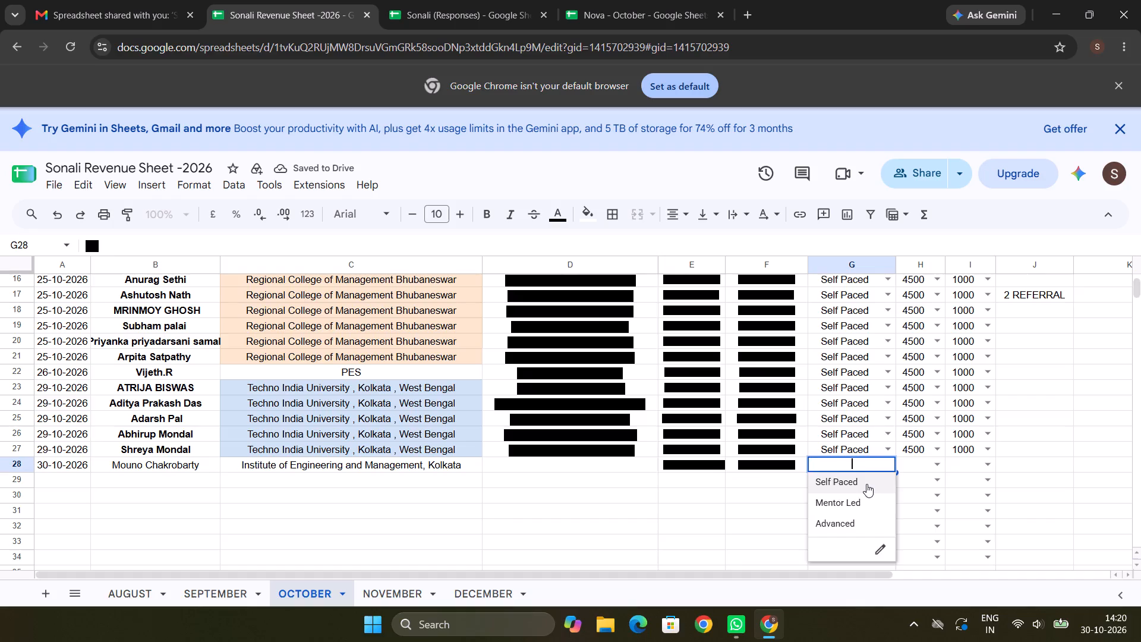
click(936, 466)
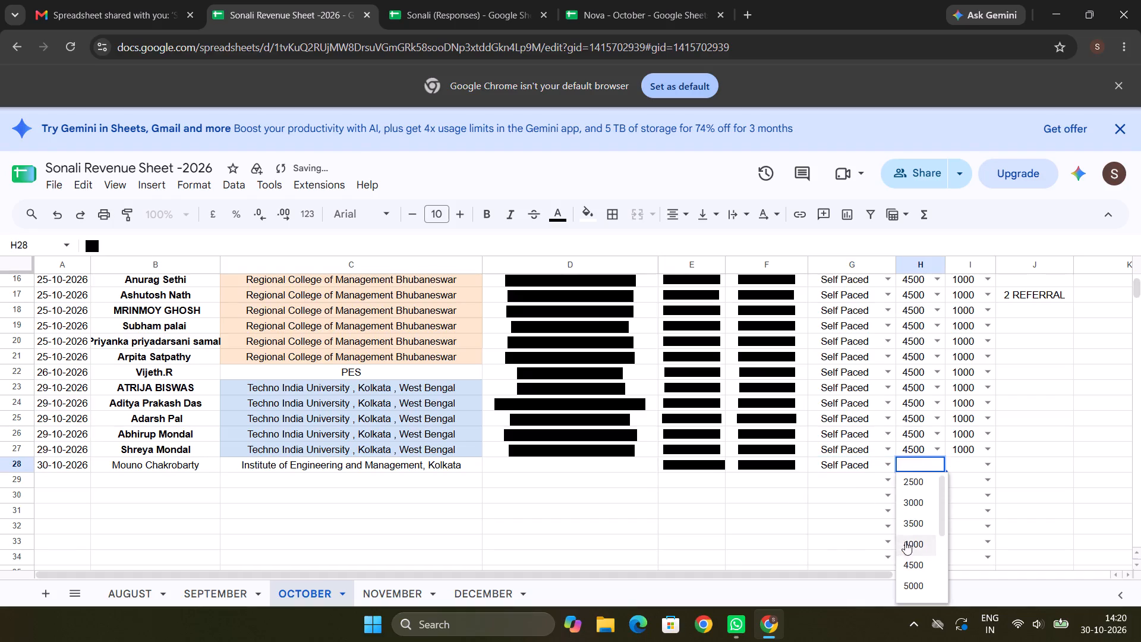
click(910, 565)
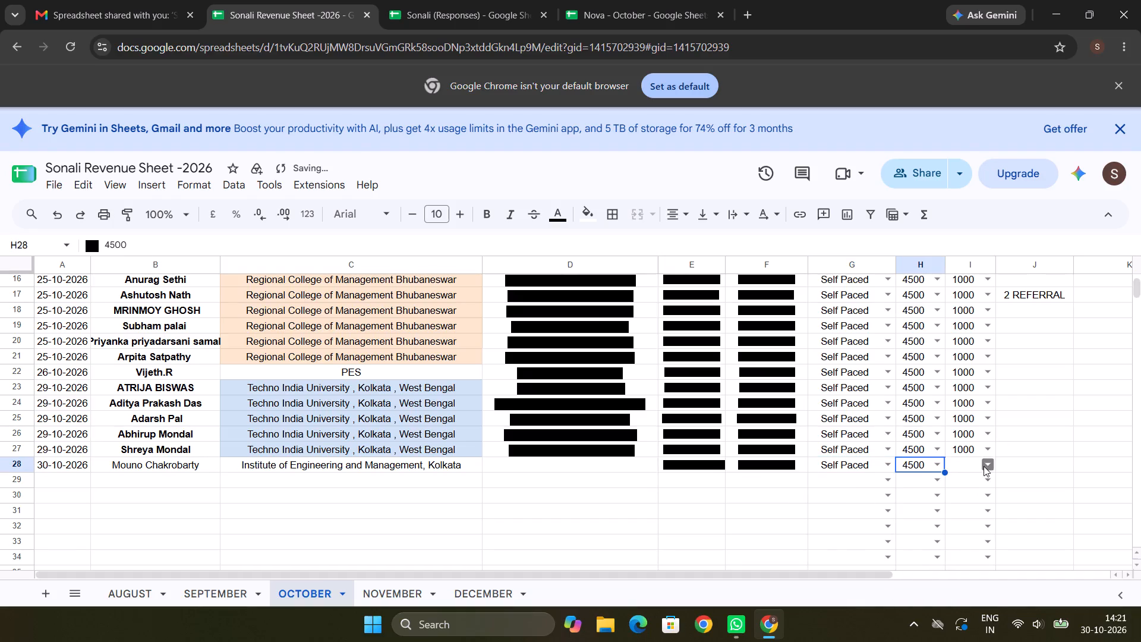
click(984, 466)
click(961, 484)
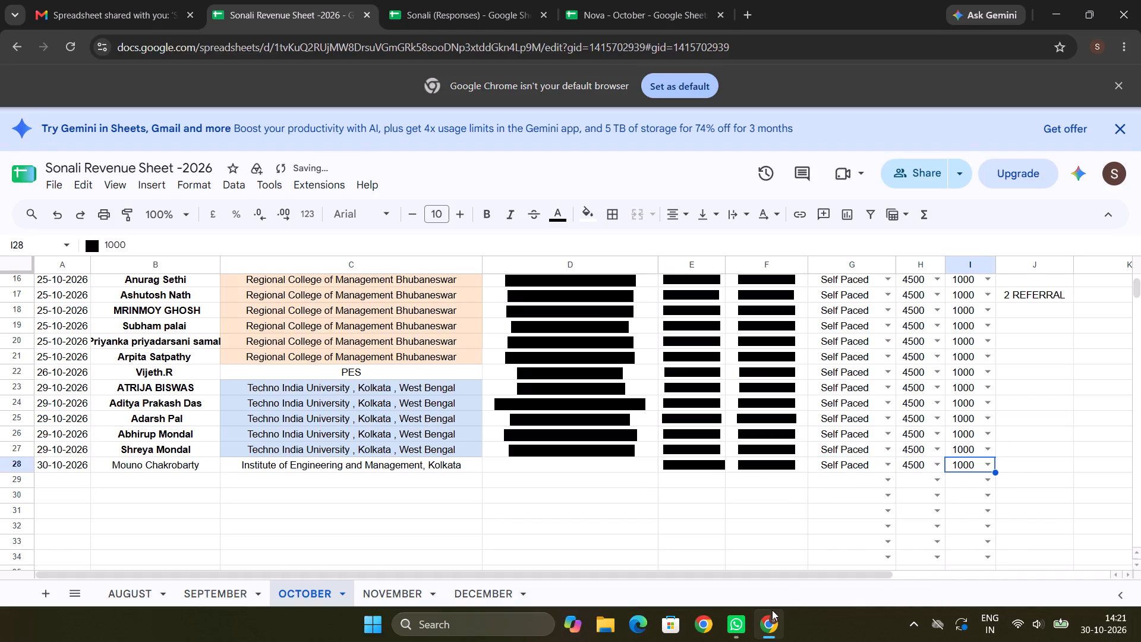
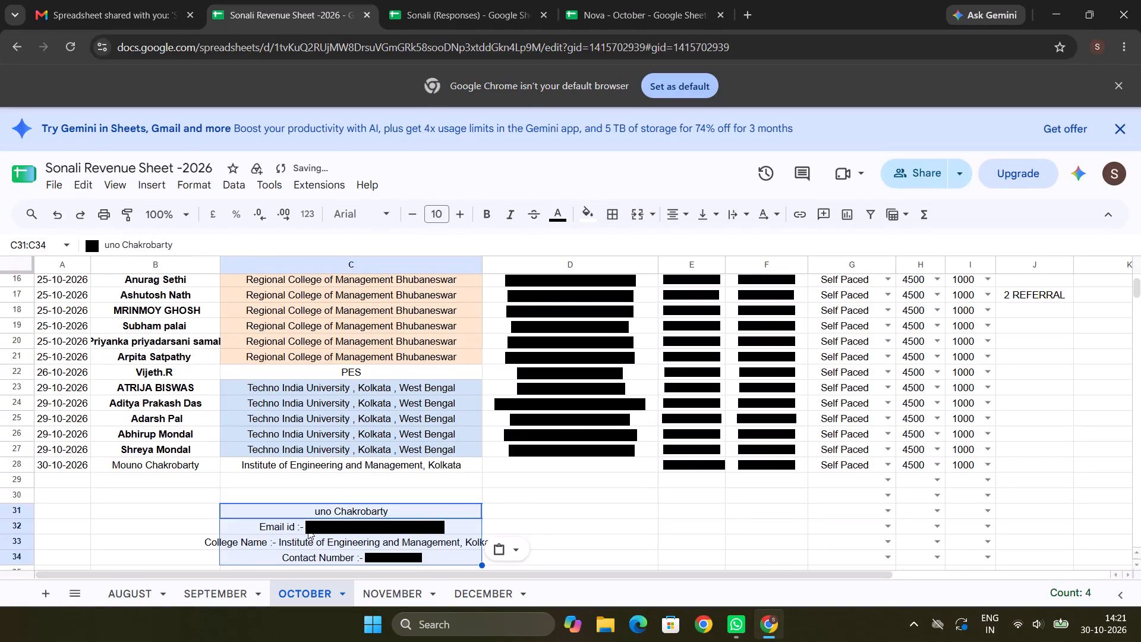
Copy the email address from the pasted contact details in C32 into D28 of the 30-10-2026 entry.
triple_click(308, 529)
click(305, 527)
drag(305, 527, 454, 531)
key(ctrl+c)
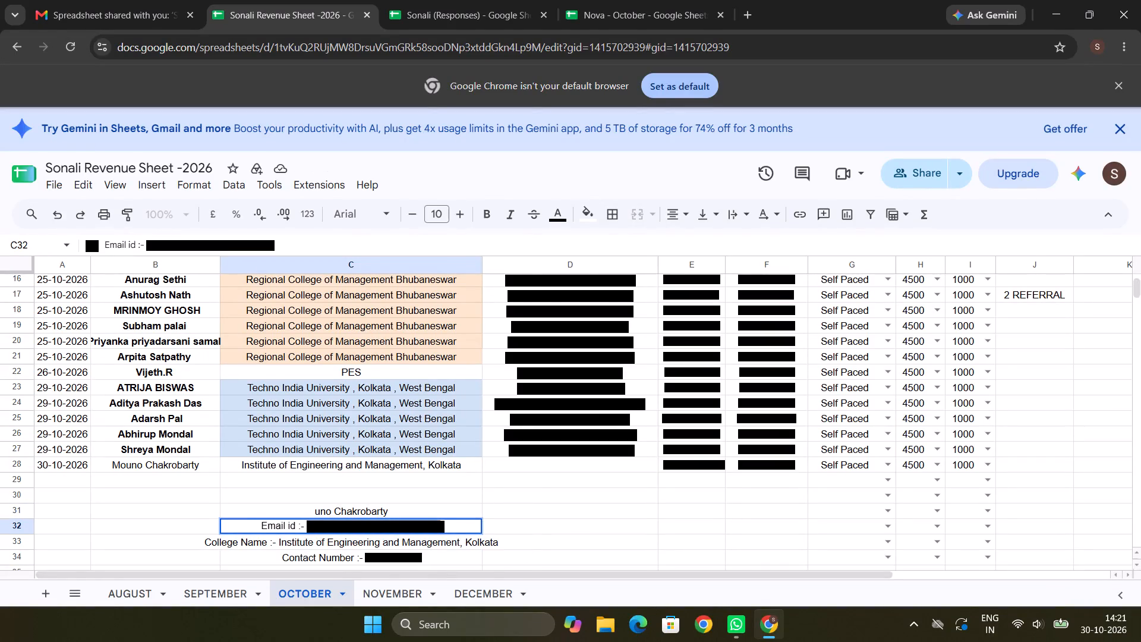
click(538, 466)
key(ctrl+v)
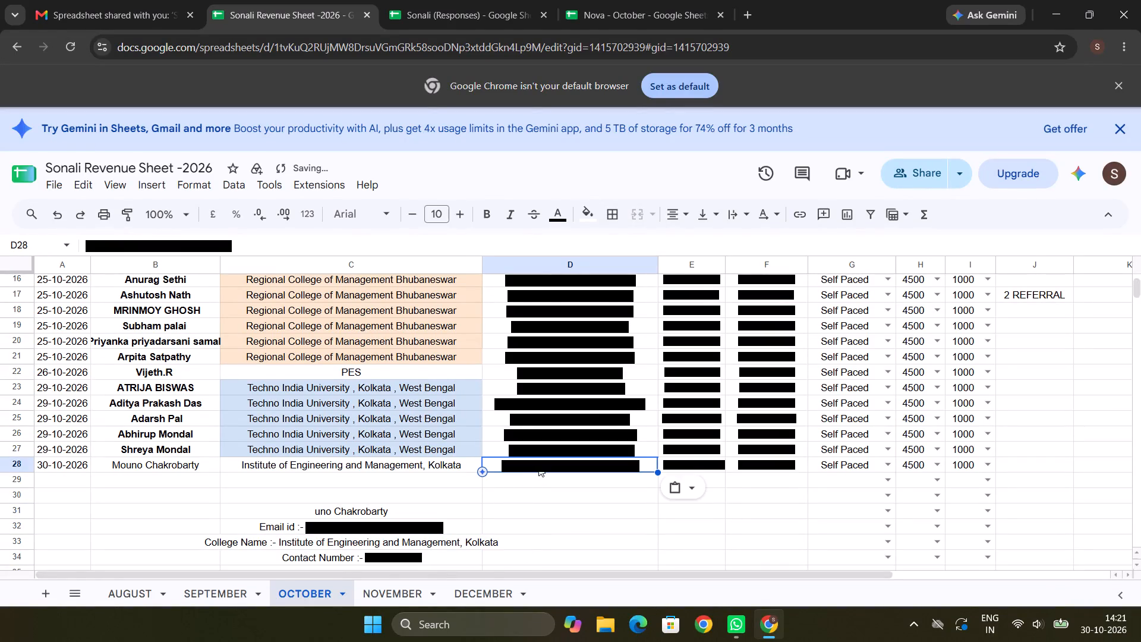
Clear the leftover pasted contact details below the October entries, in cells C30:C36.
scroll(538, 466, down, 1)
drag(424, 492, 308, 406)
key(BackSpace)
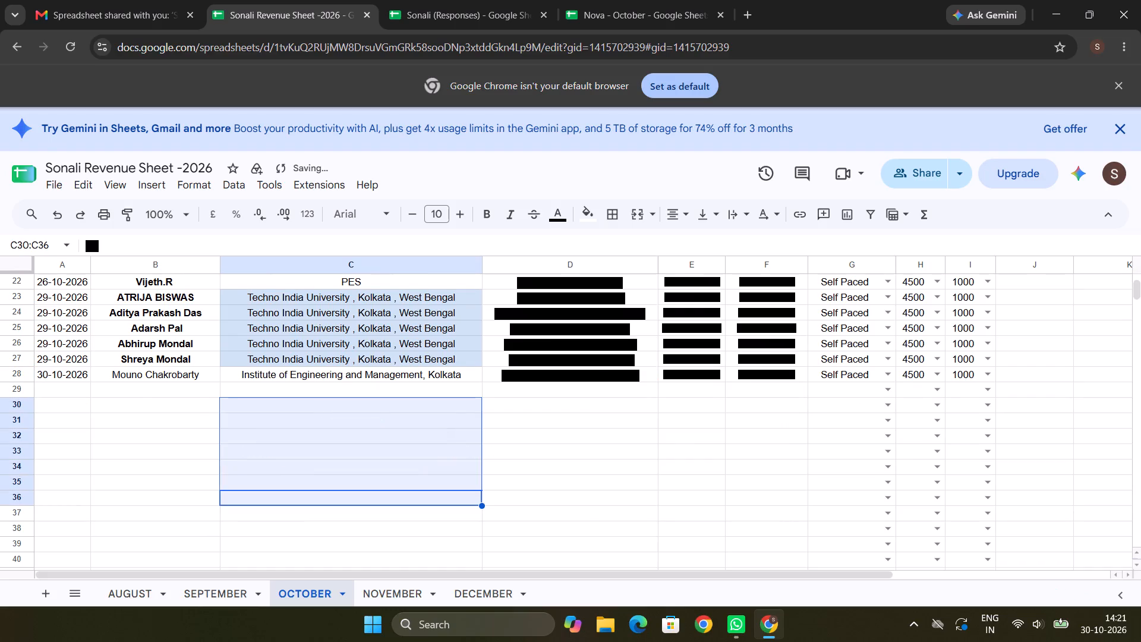
Review the October revenue and conversion summary and check the entries down to row 28.
scroll(641, 438, left, 3)
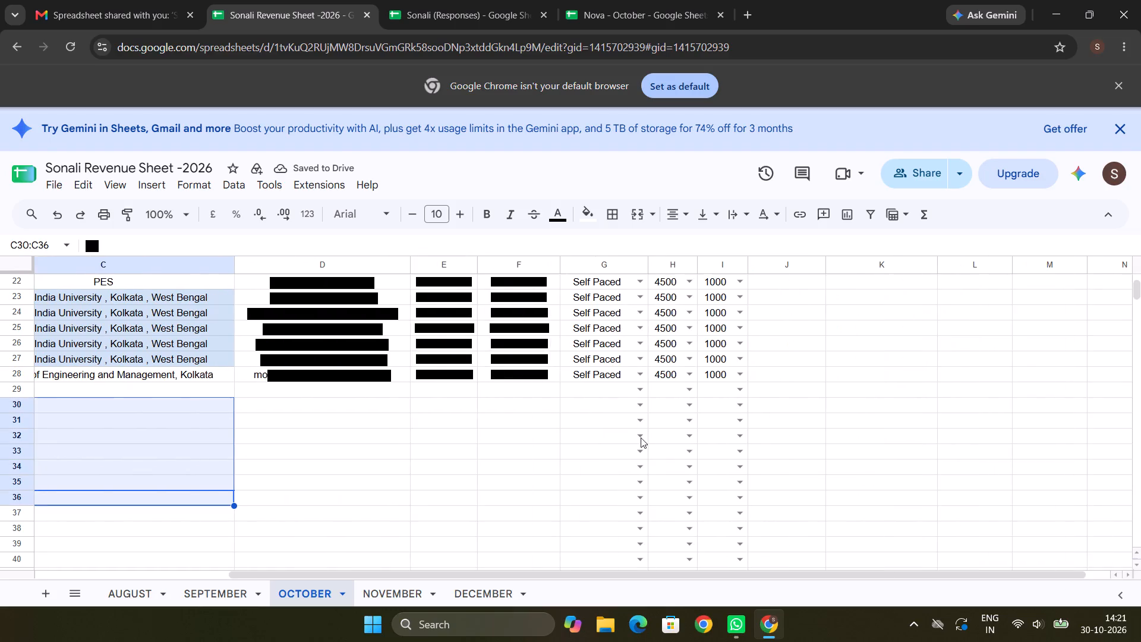
scroll(641, 438, left, 1)
scroll(641, 438, up, 4)
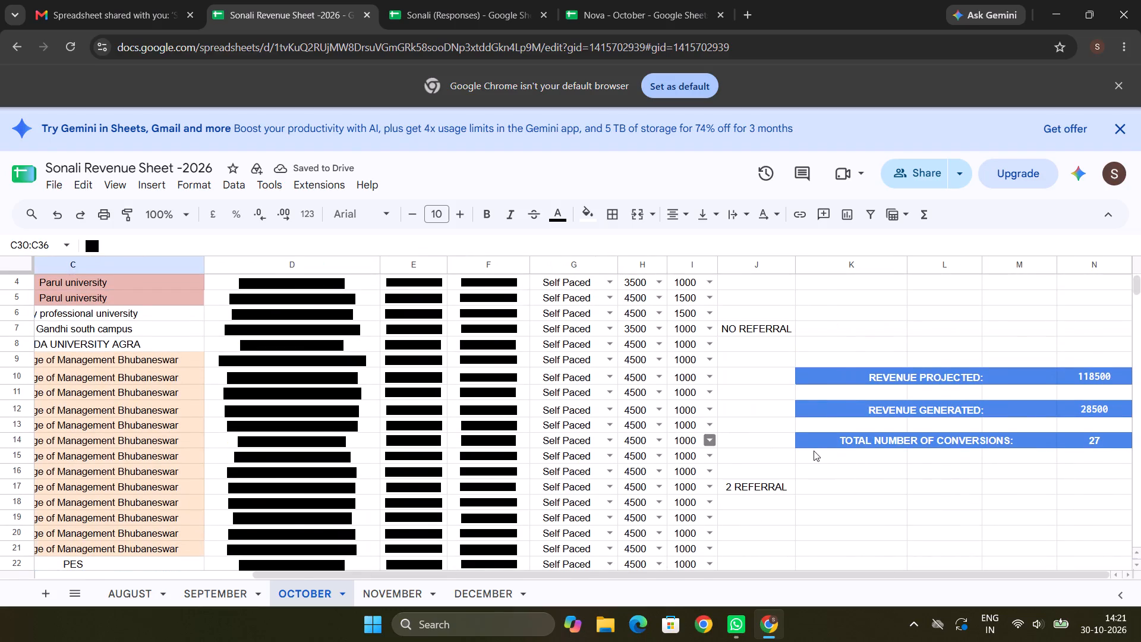
scroll(966, 452, right, 2)
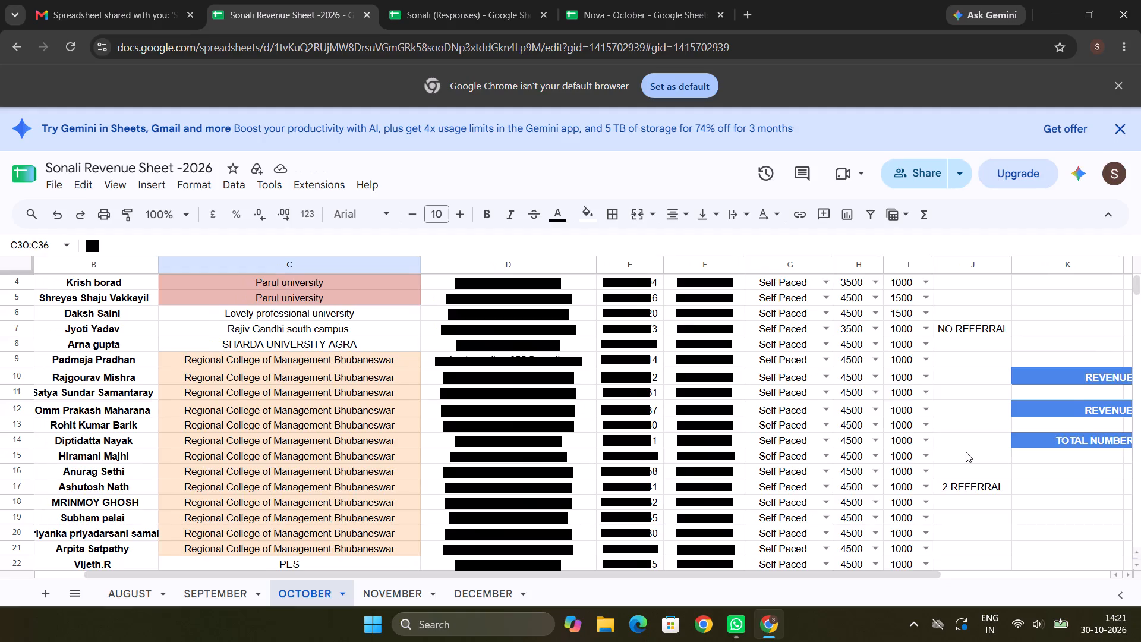
scroll(716, 401, down, 2)
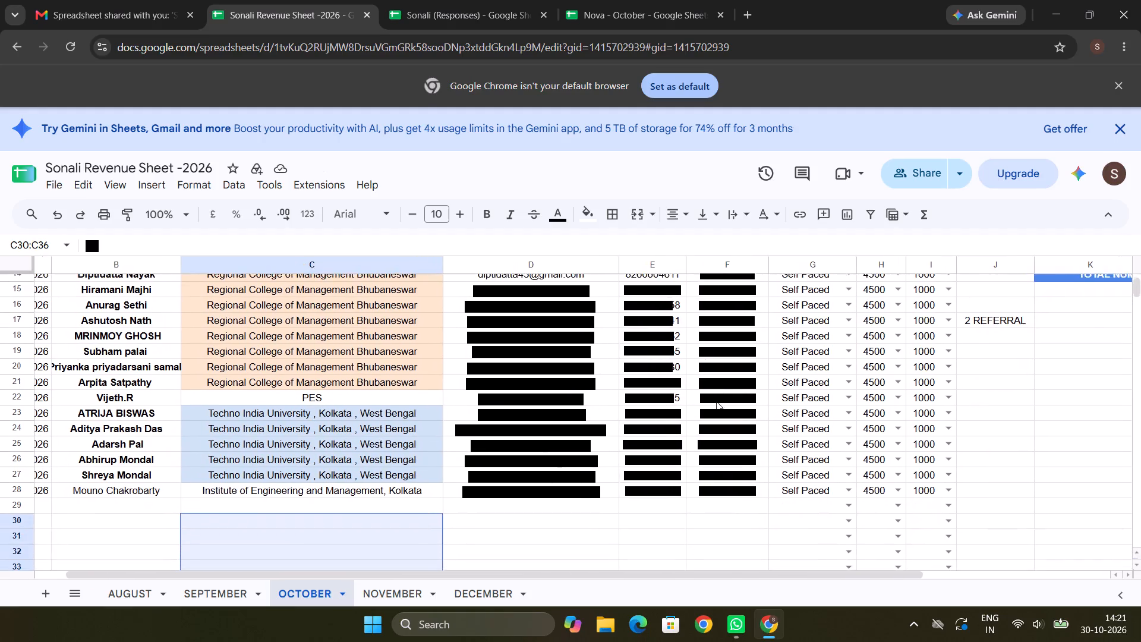
scroll(716, 401, down, 1)
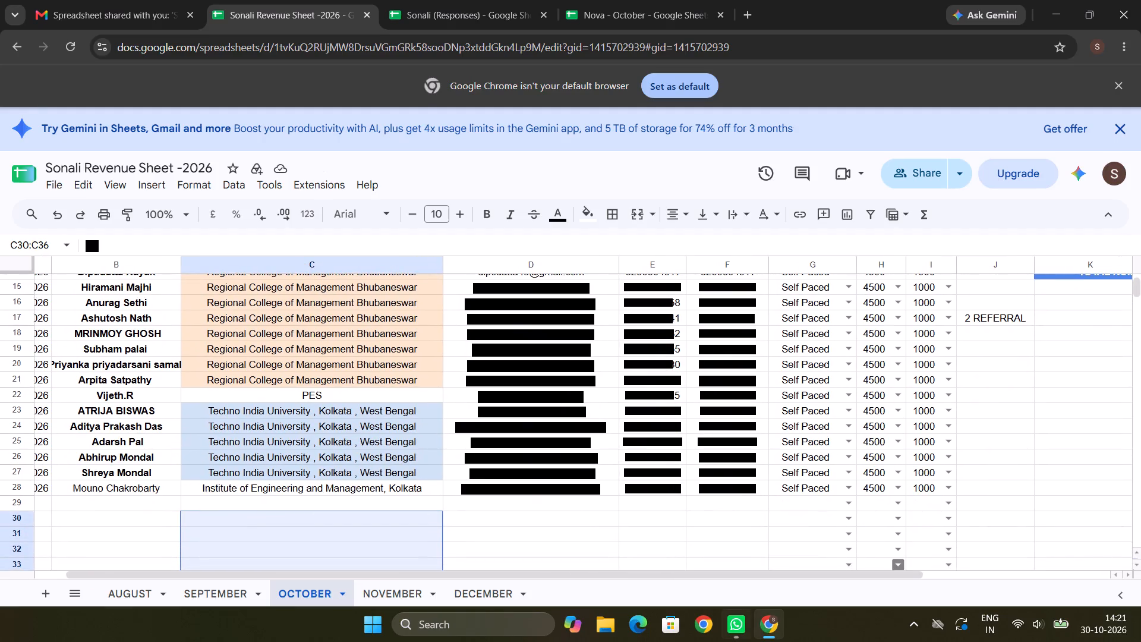
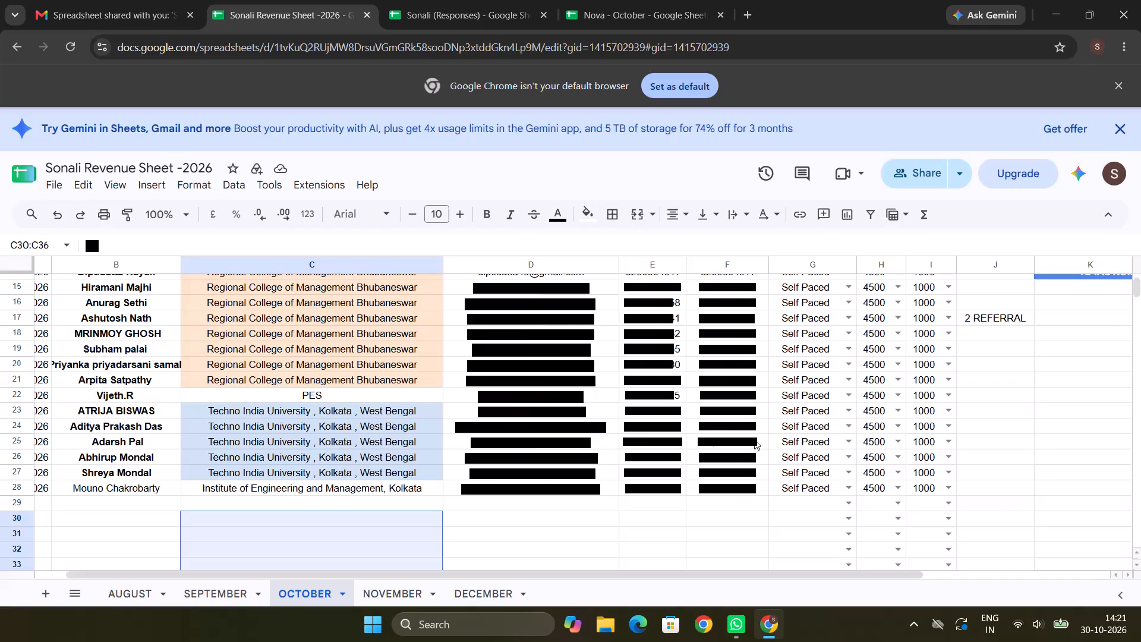
Enter the note 1 REFERRAL in cell J25 of the October sheet, beside the Techno India University entry.
click(973, 439)
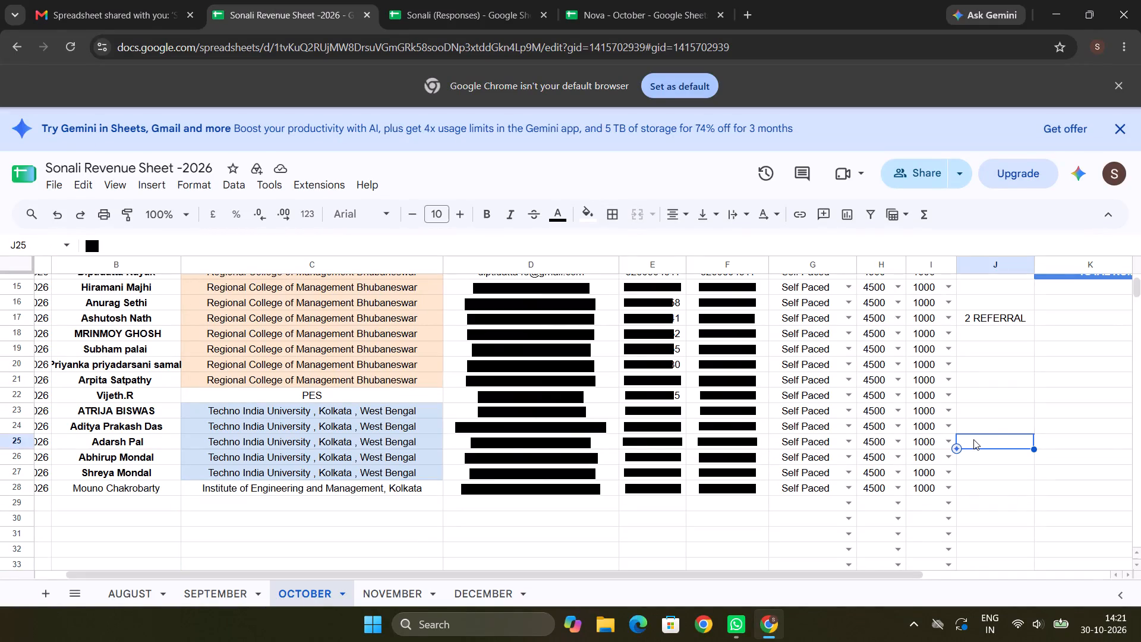
key(1)
key(space)
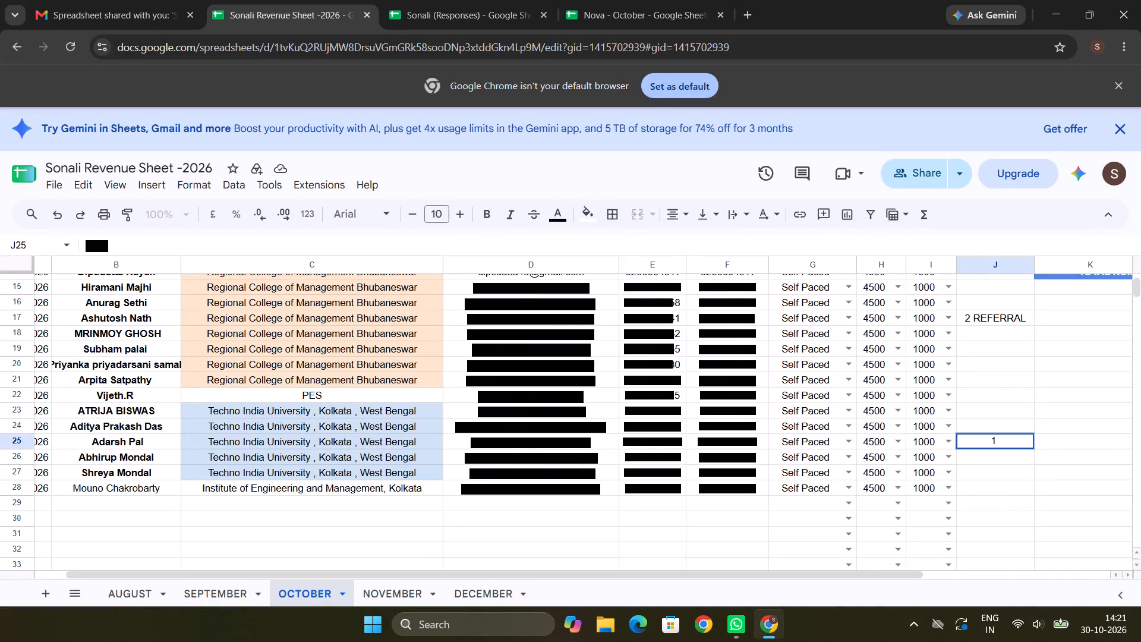
text(RE)
key(f)
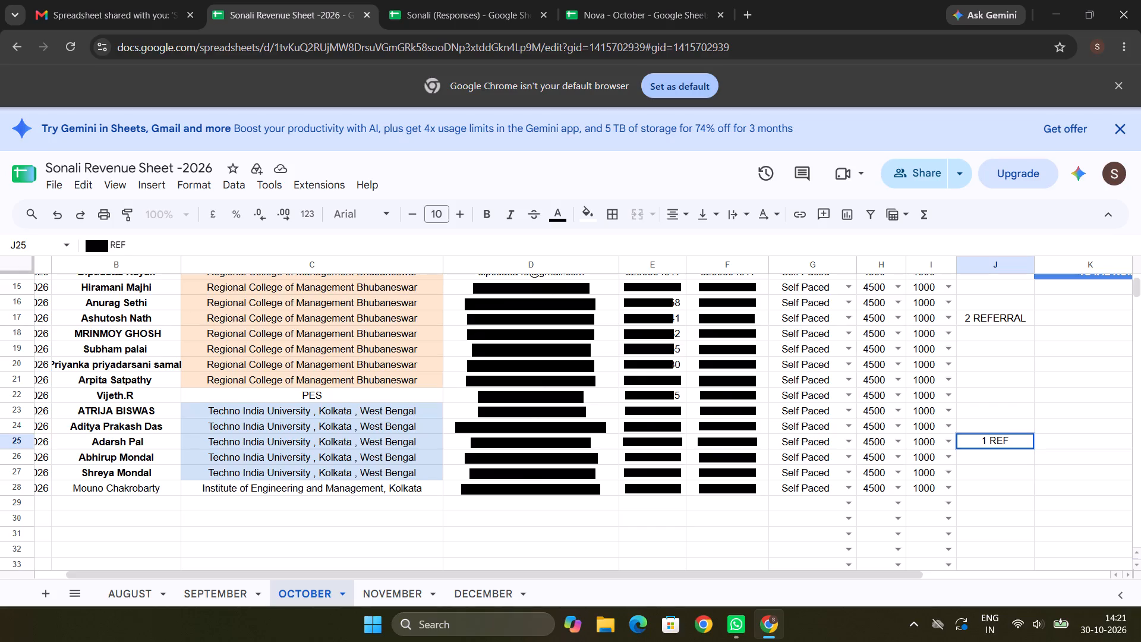
text(ERRAL)
key(Return)
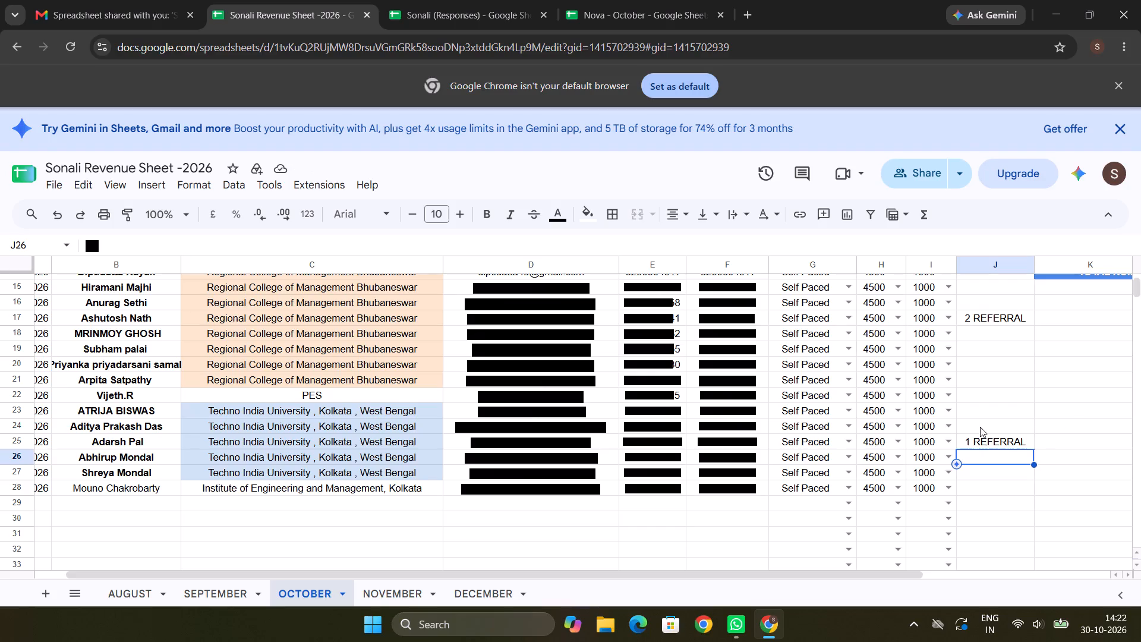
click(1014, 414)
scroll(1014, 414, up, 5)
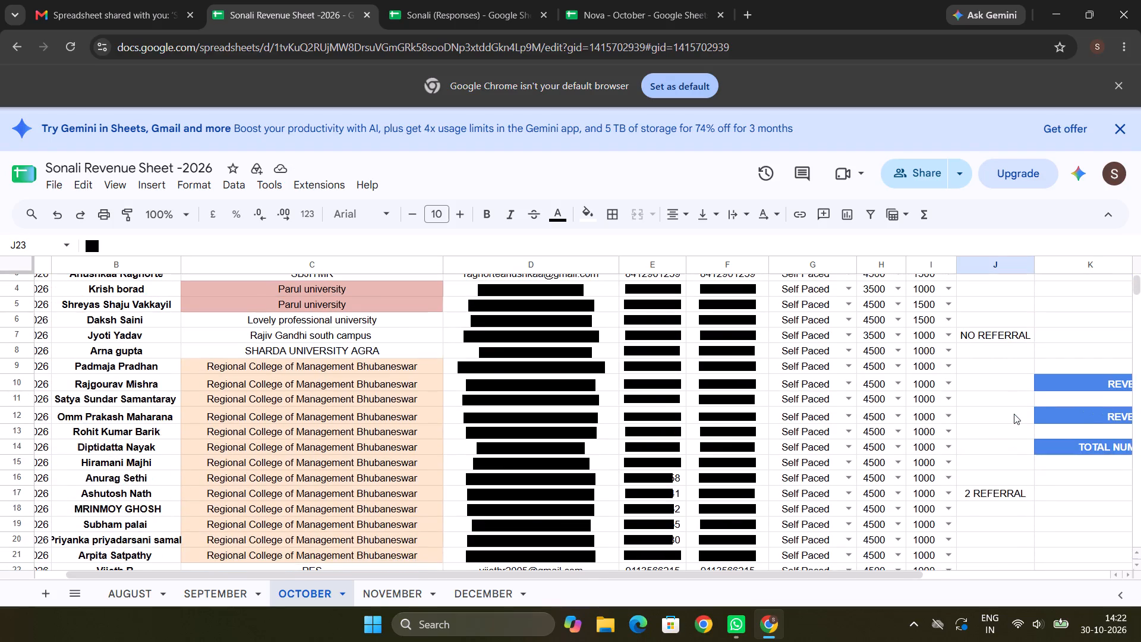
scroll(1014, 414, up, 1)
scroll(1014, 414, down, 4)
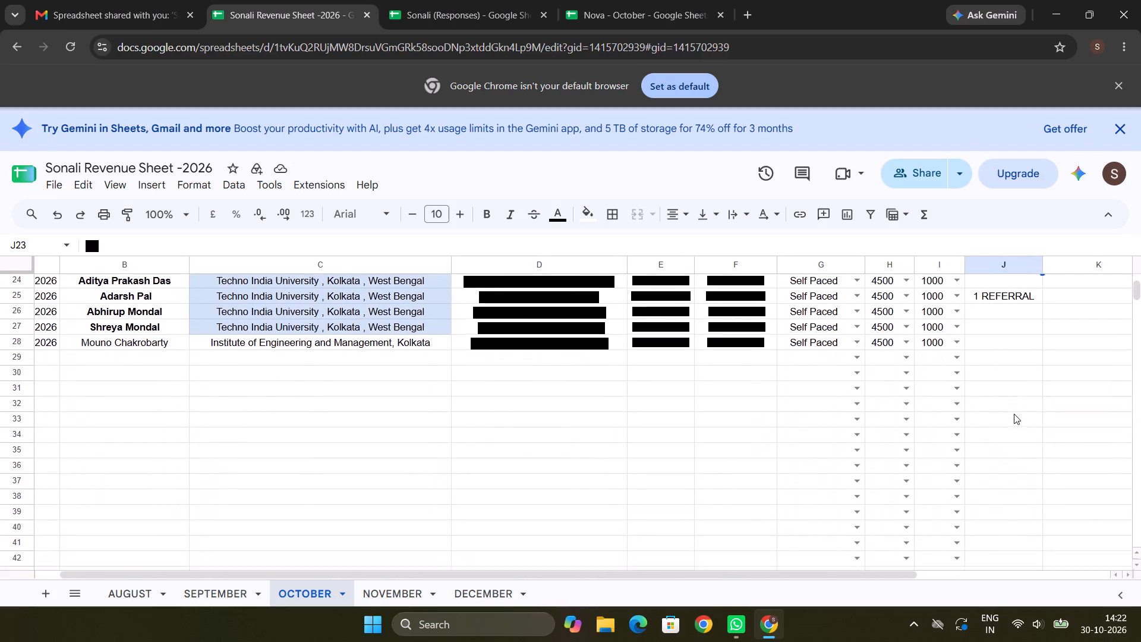
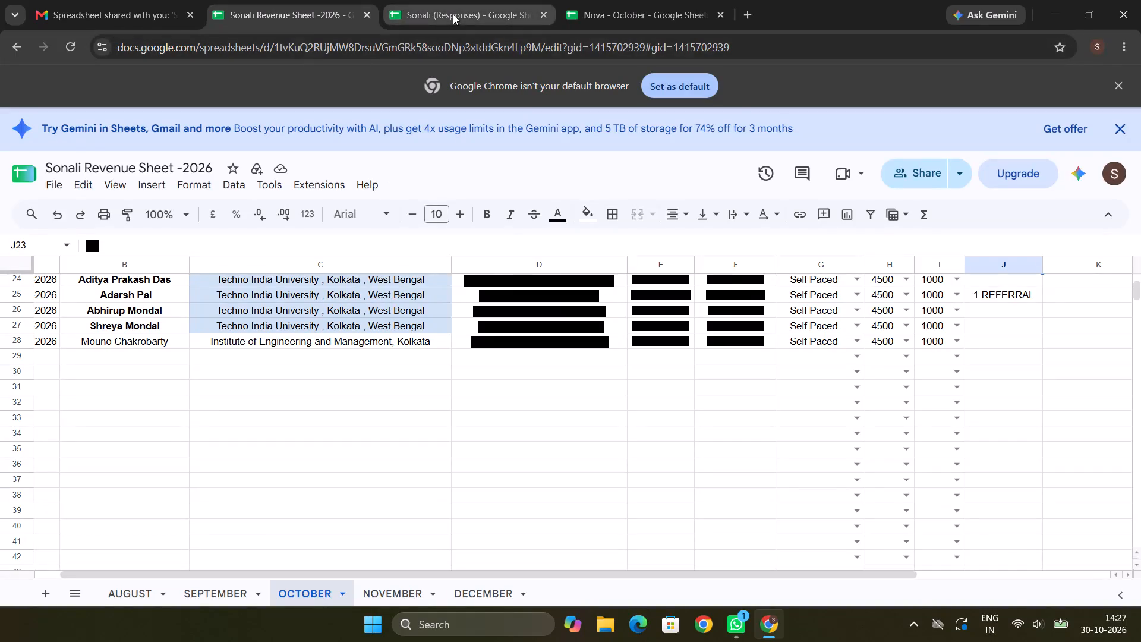
Check the latest entries in the Sonali (Responses) sheet and at the end of the Nova - October Main Sheet.
click(453, 14)
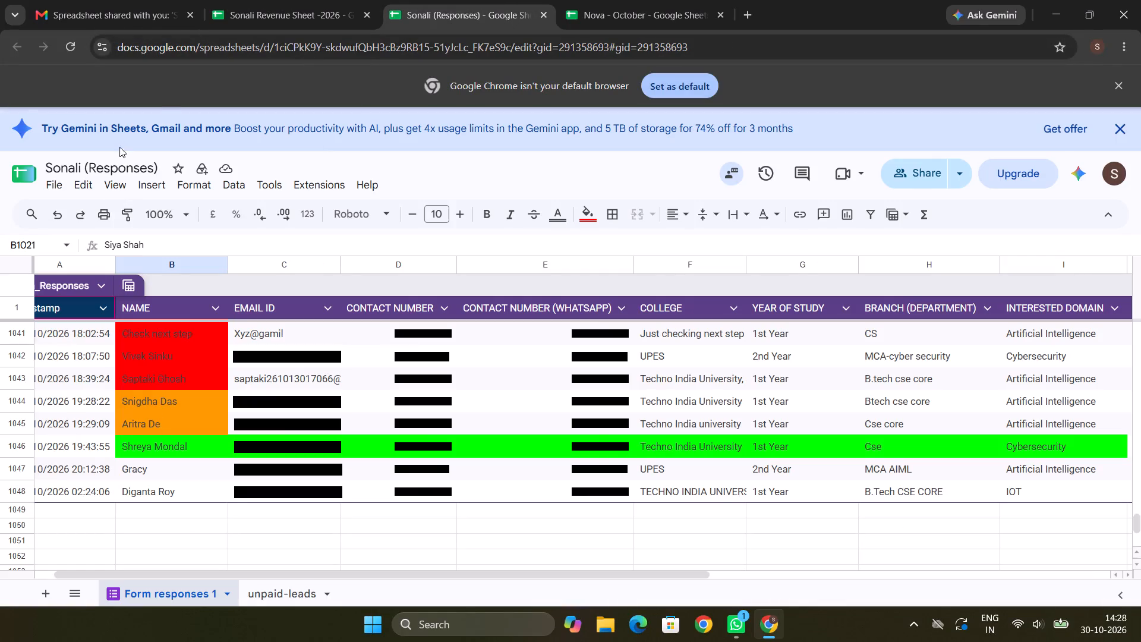
click(612, 14)
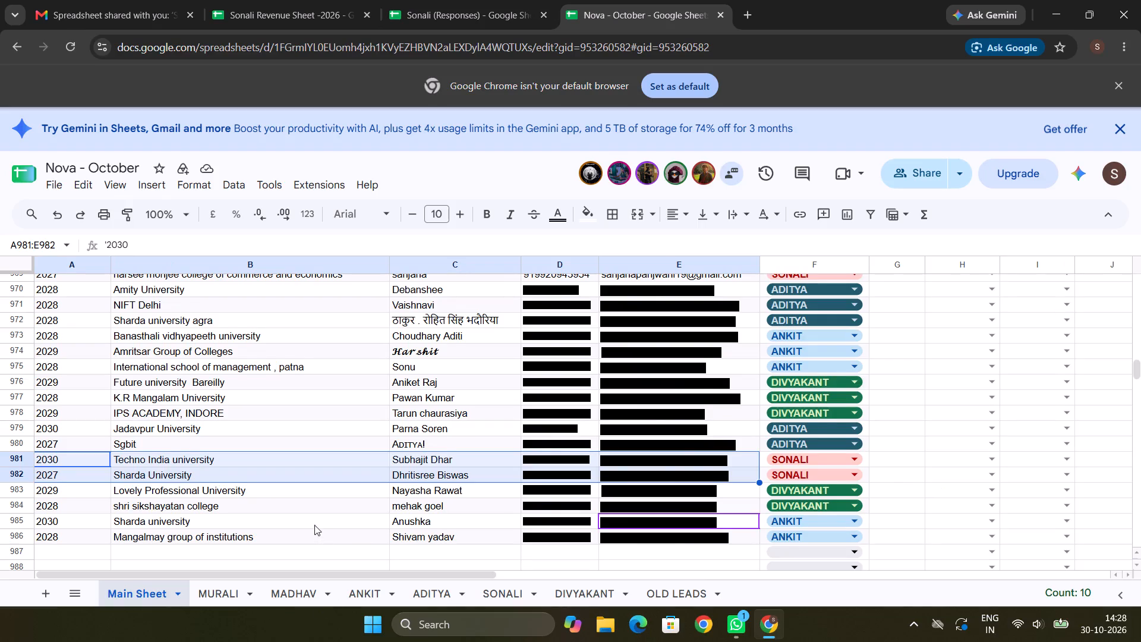
scroll(314, 525, down, 1)
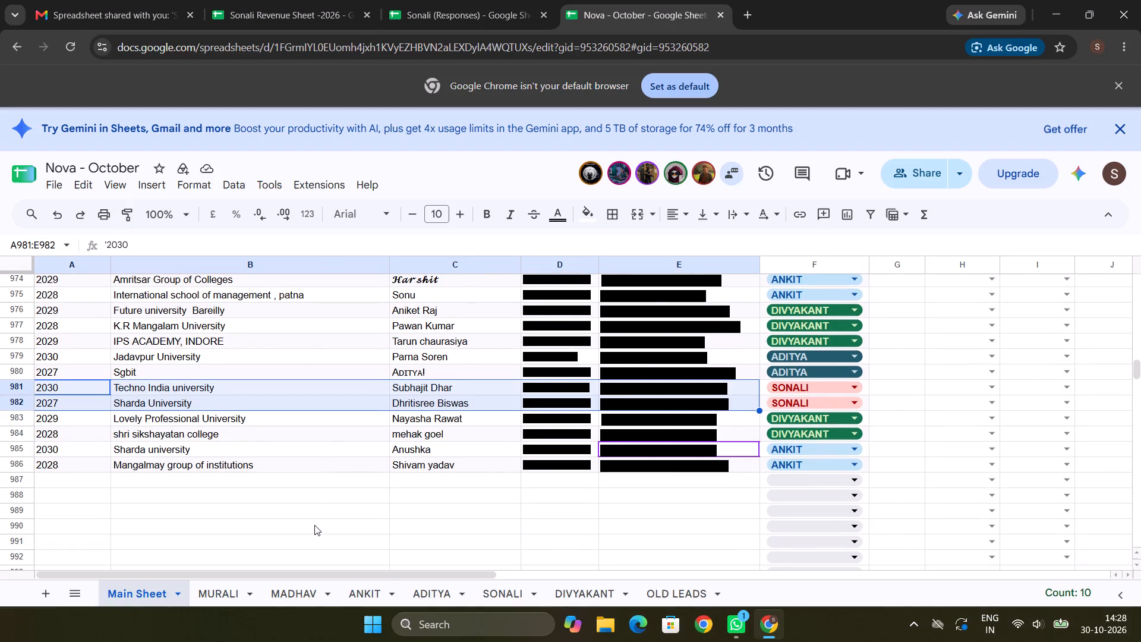